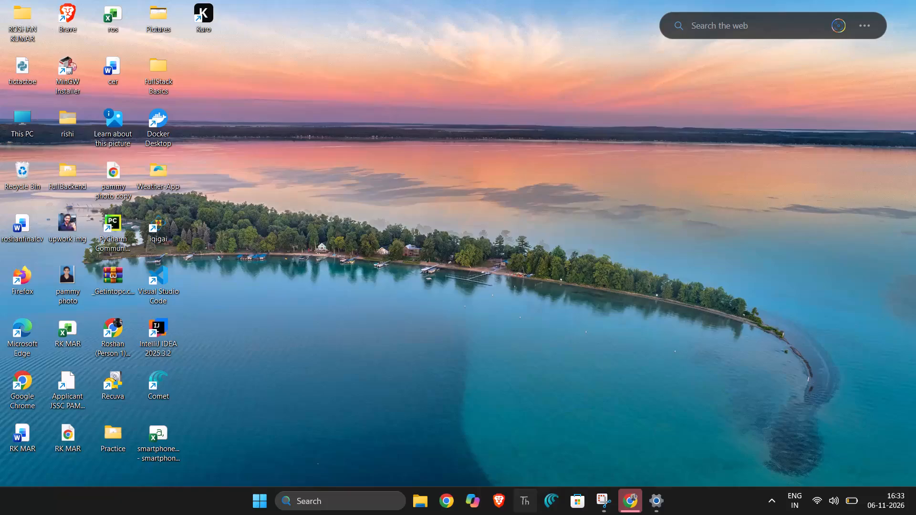
Switch to the Marvin support desk in Chrome and open ticket #223139, the 1:1 Session for Guidance and Course Support request.
click(630, 497)
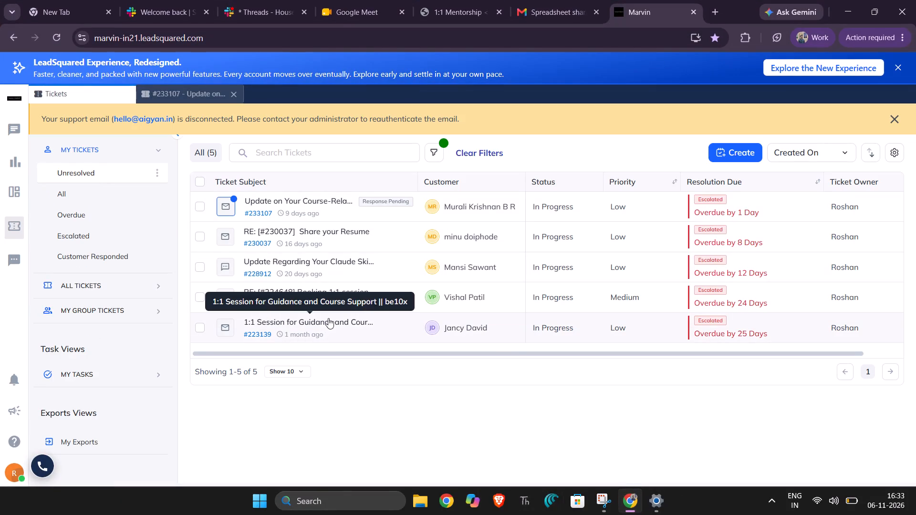
click(341, 326)
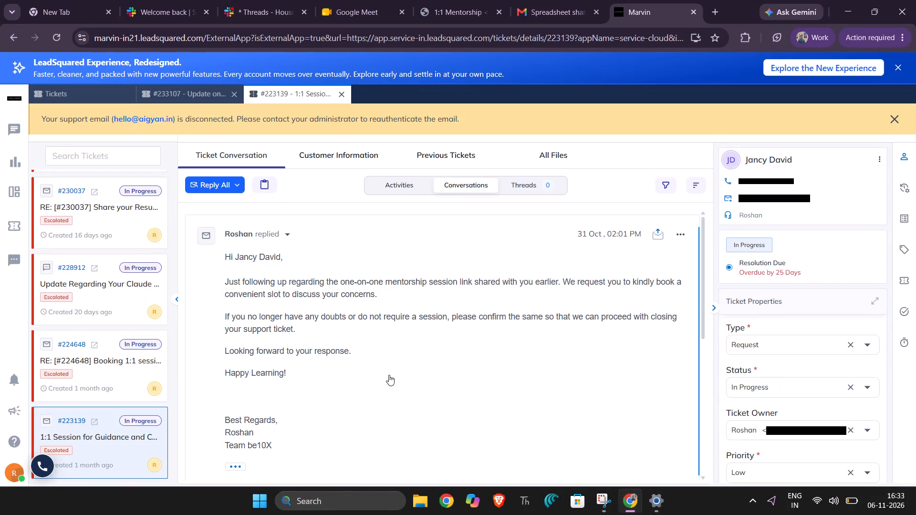
Review the email conversation on ticket #223139, including the latest follow-up and the earlier message about booking a 1:1 session.
scroll(414, 413, up, 1)
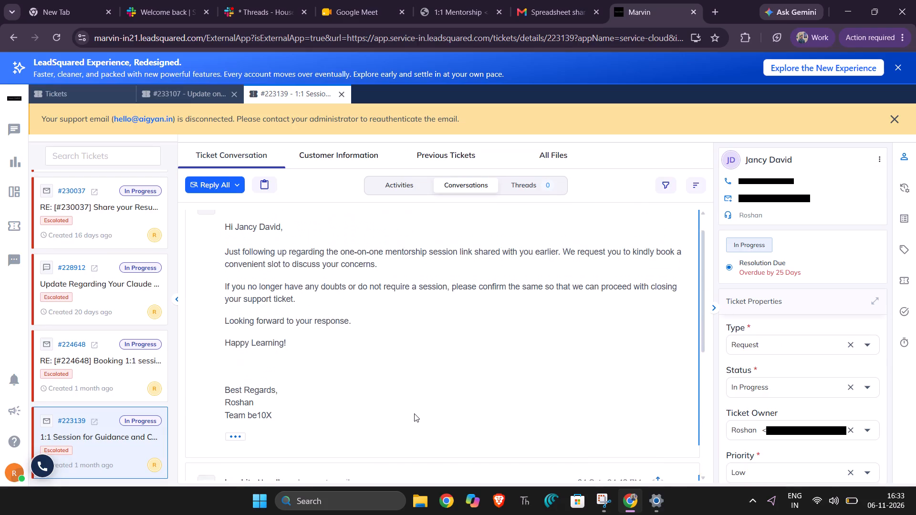
scroll(414, 413, up, 2)
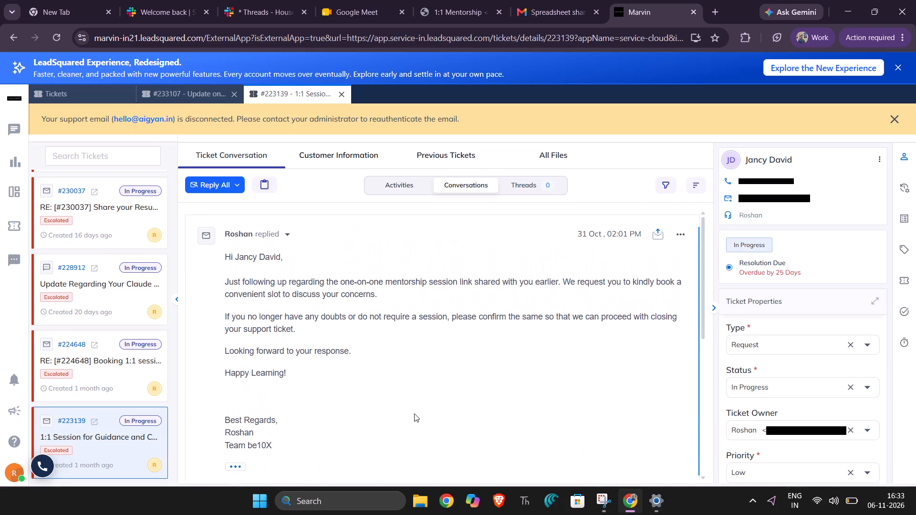
scroll(414, 413, up, 1)
scroll(414, 413, down, 5)
scroll(414, 413, up, 2)
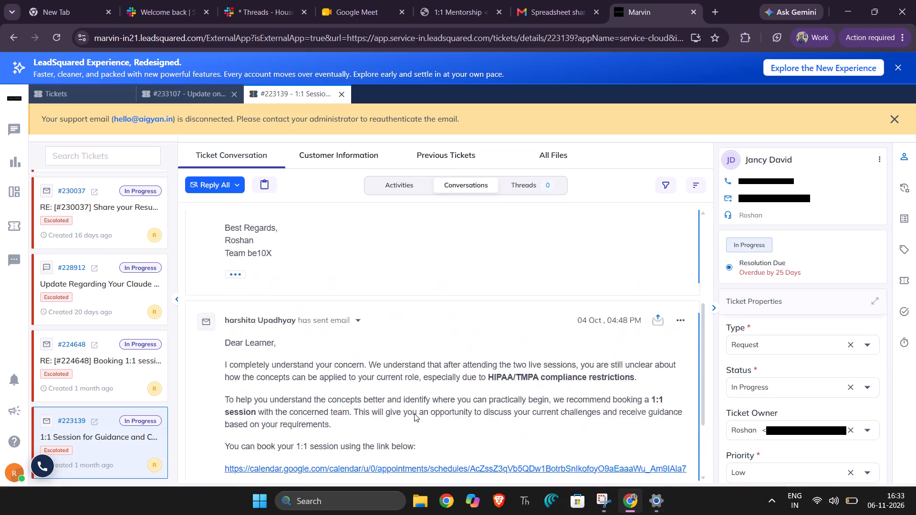
scroll(414, 413, up, 2)
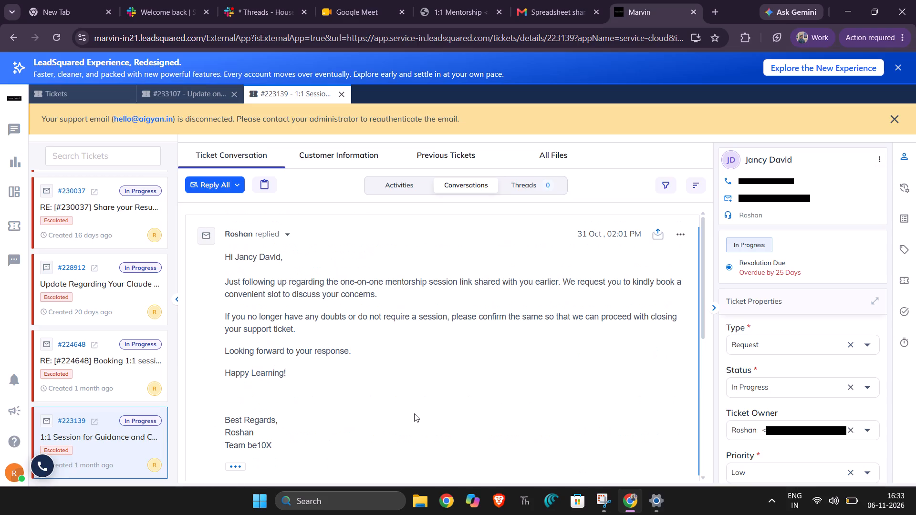
scroll(414, 413, up, 7)
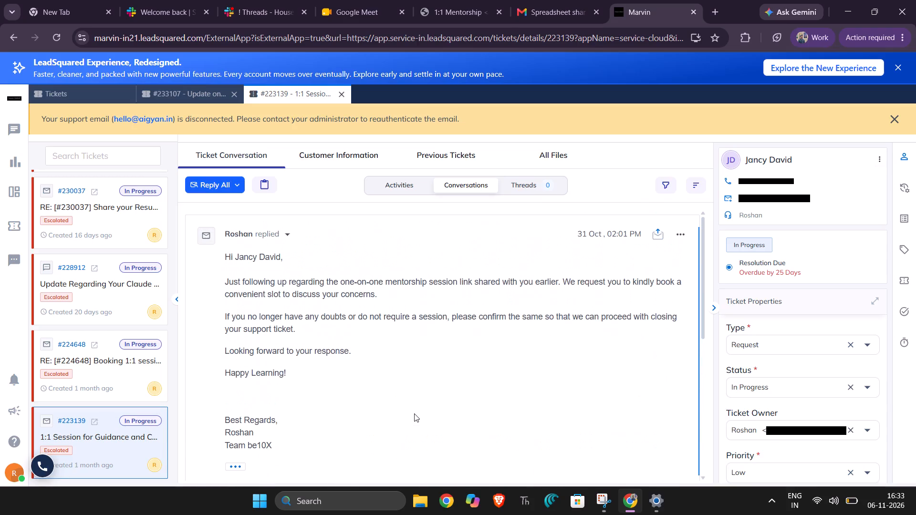
scroll(414, 413, up, 1)
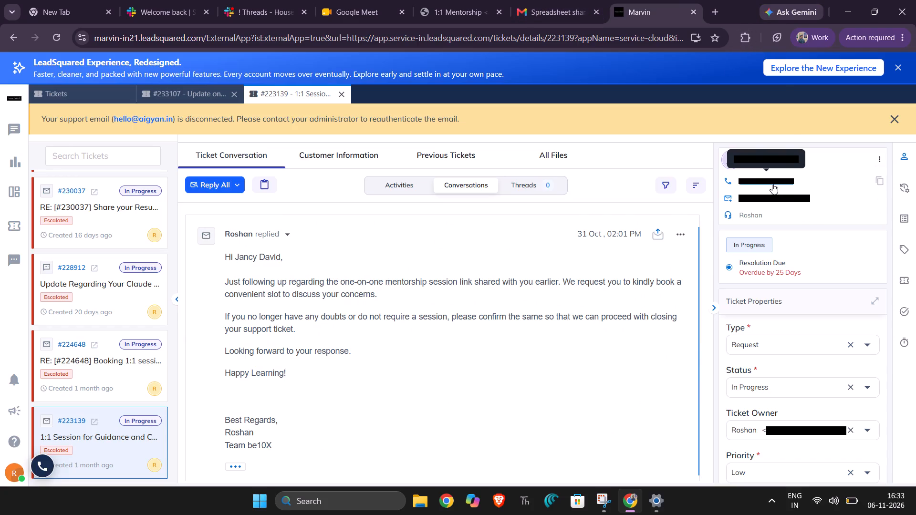
Open the Smartflo Softphone browser extension.
click(742, 40)
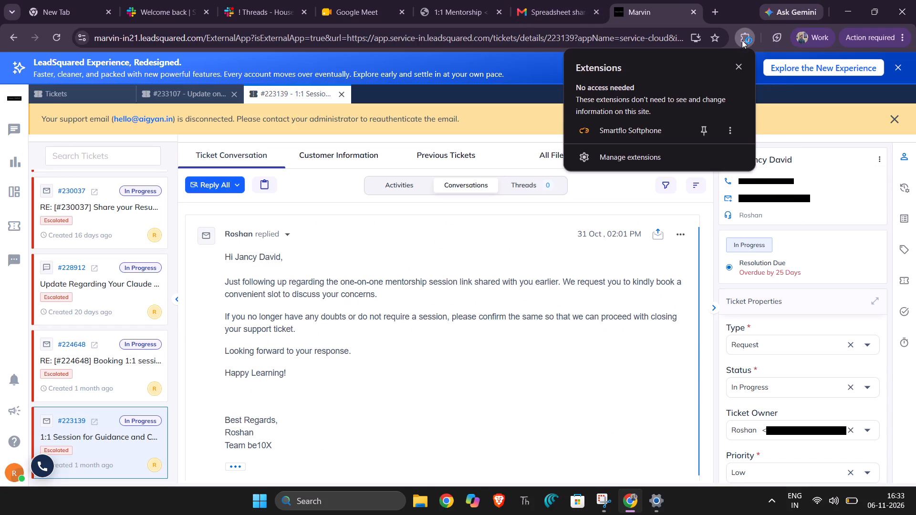
click(646, 132)
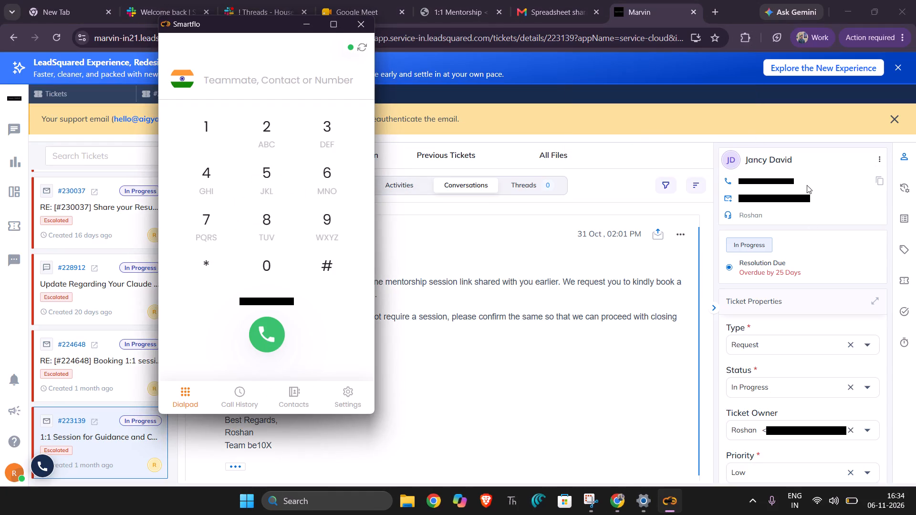
Copy the customer's phone number from the ticket's contact details into the Smartflo dialer's number field.
click(879, 184)
click(879, 184)
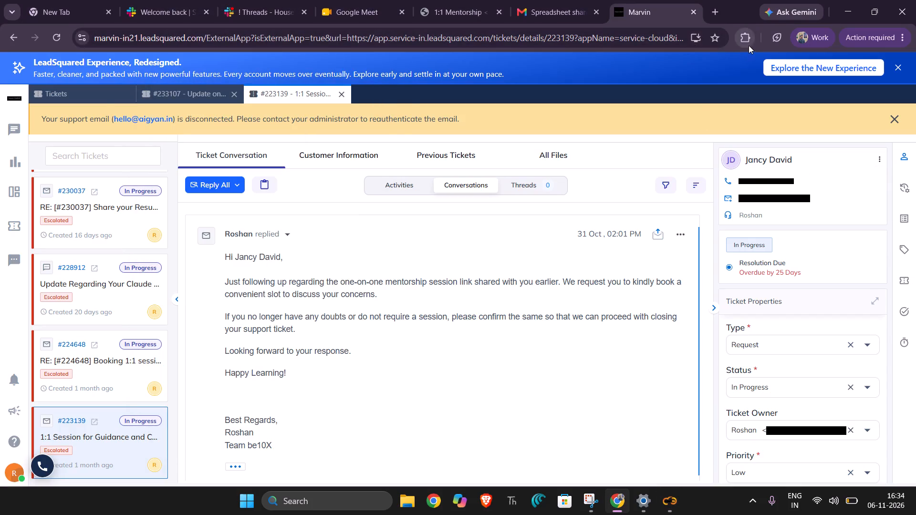
click(673, 500)
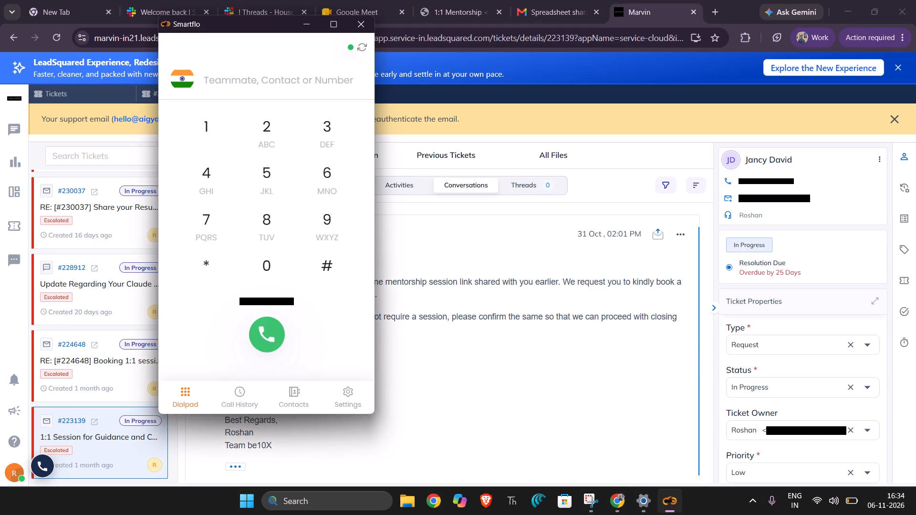
click(272, 76)
key(ctrl+v)
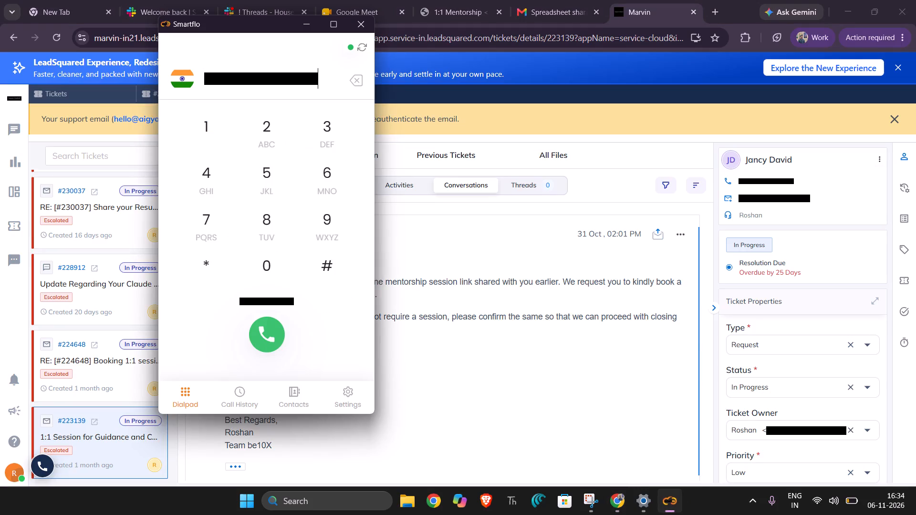
Remove the four leading prefix characters from the number in the dialer and place the call to the customer.
click(235, 75)
key(BackSpace)
key(BackSpace)
key(BackSpace)
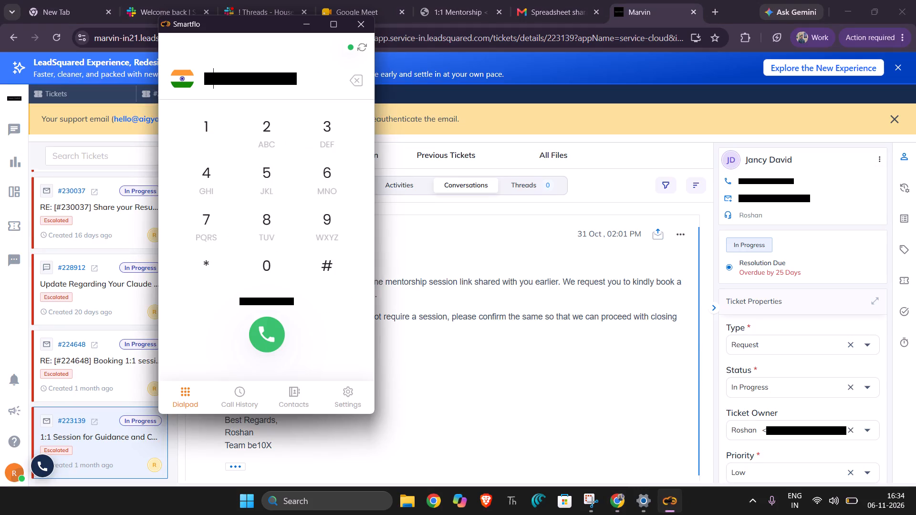
key(BackSpace)
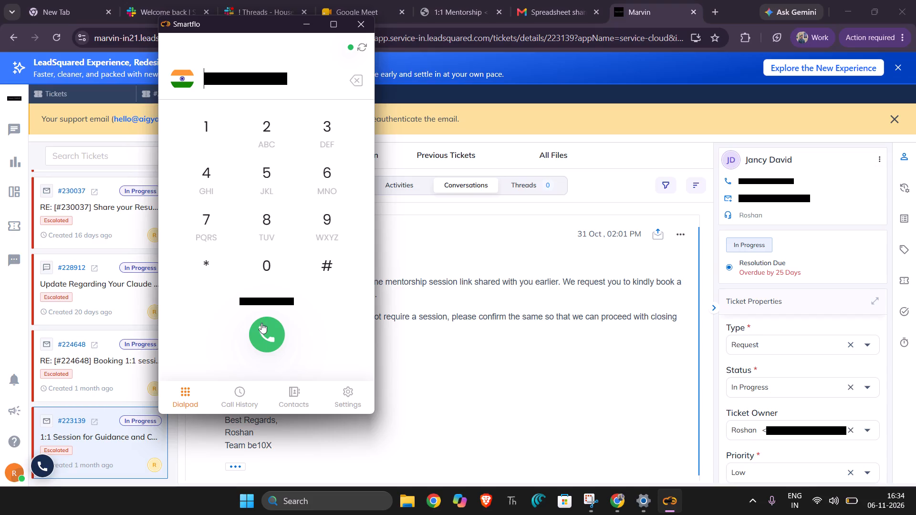
click(261, 323)
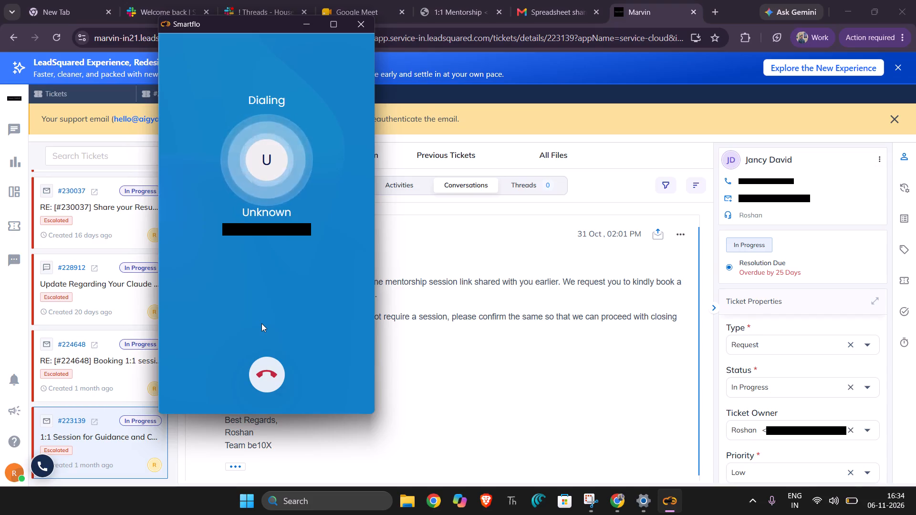
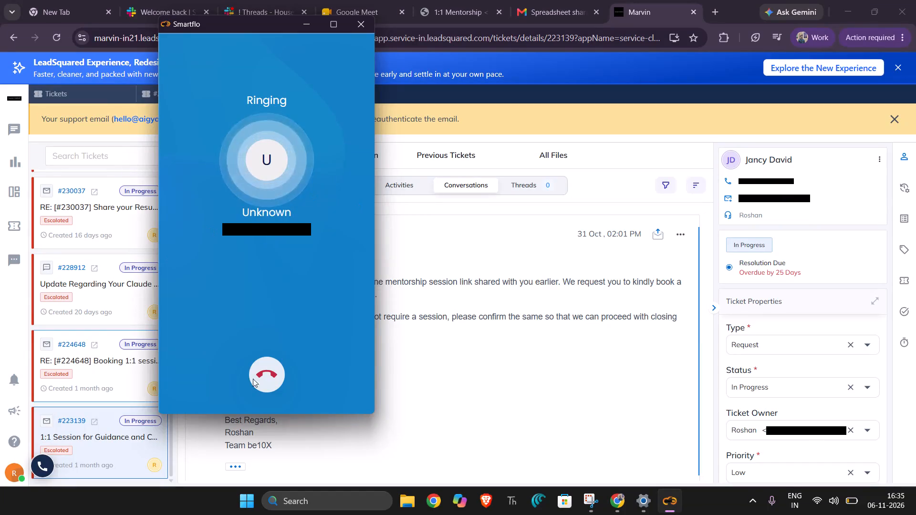
End the ringing call without saving a call note and close the Smartflo dialer.
click(265, 383)
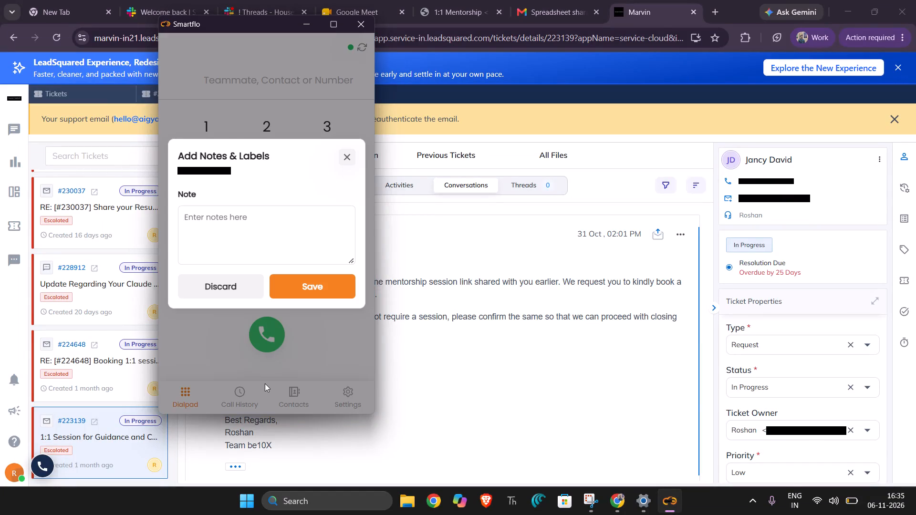
click(241, 298)
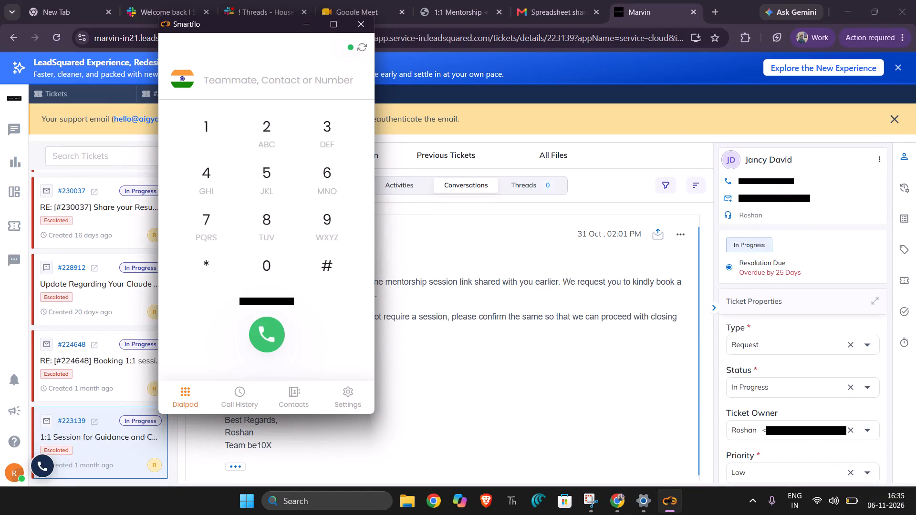
click(361, 26)
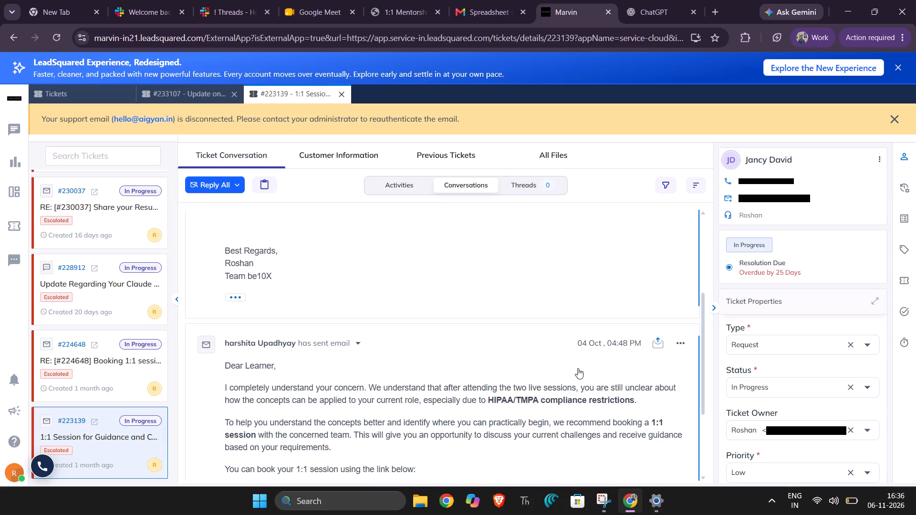
scroll(578, 368, down, 2)
scroll(578, 368, up, 8)
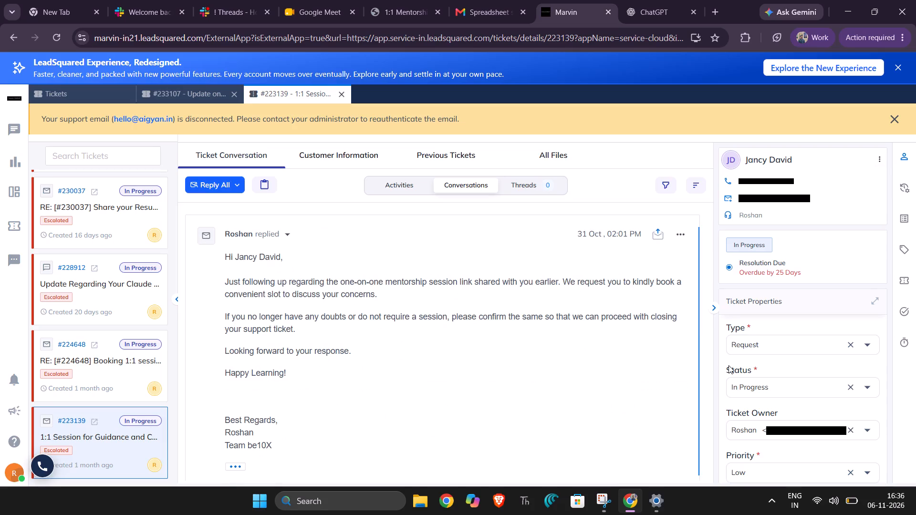
click(869, 385)
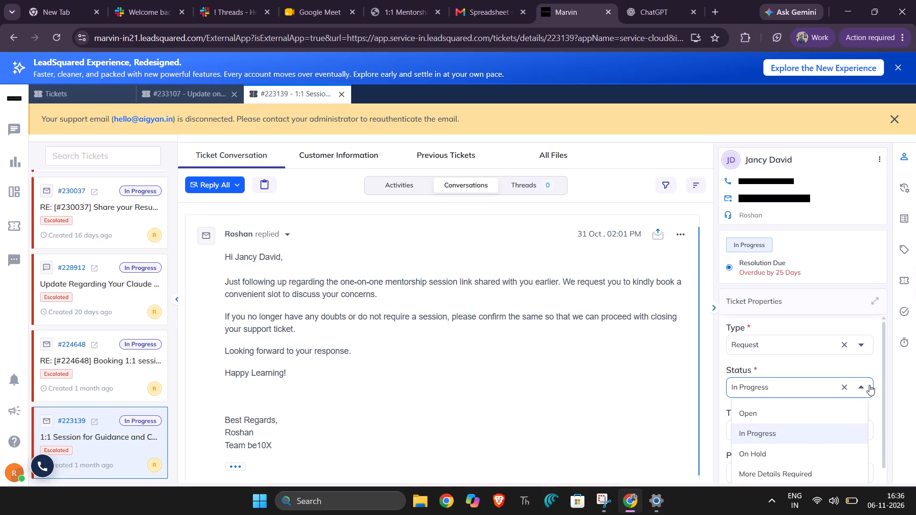
scroll(817, 451, down, 1)
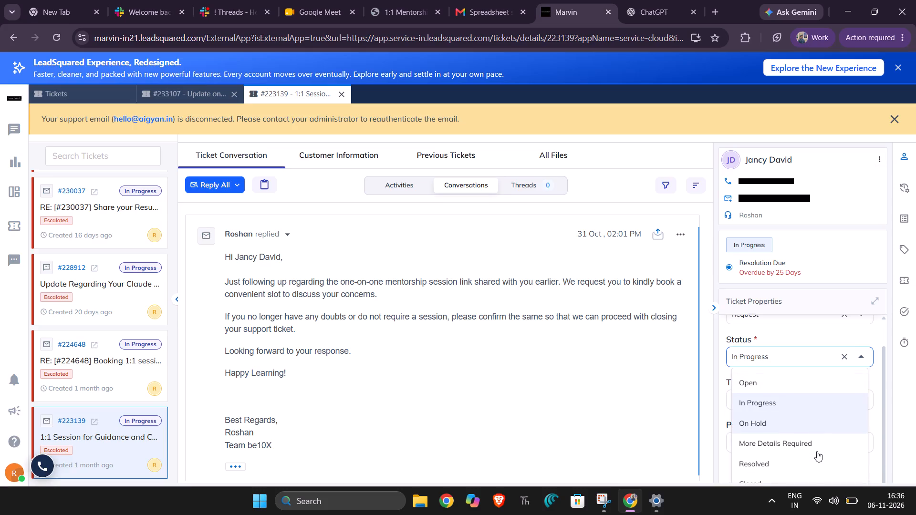
click(771, 469)
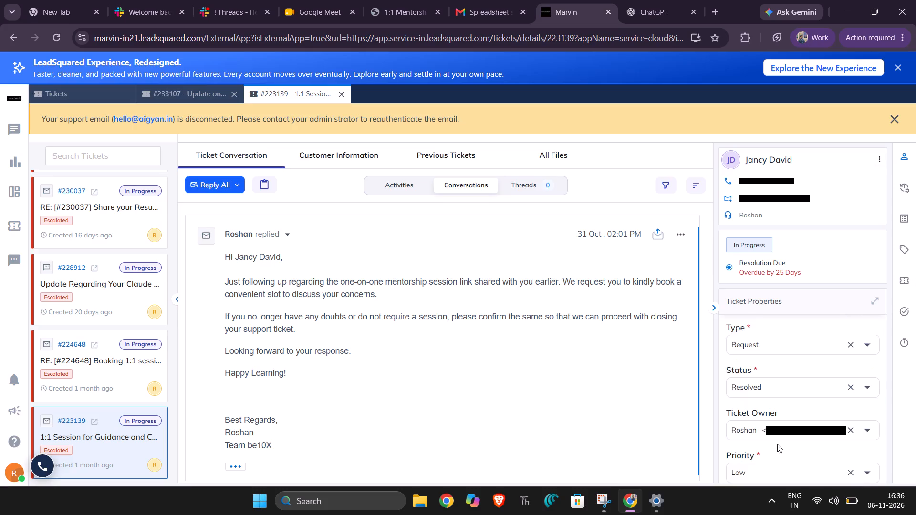
scroll(777, 421, down, 3)
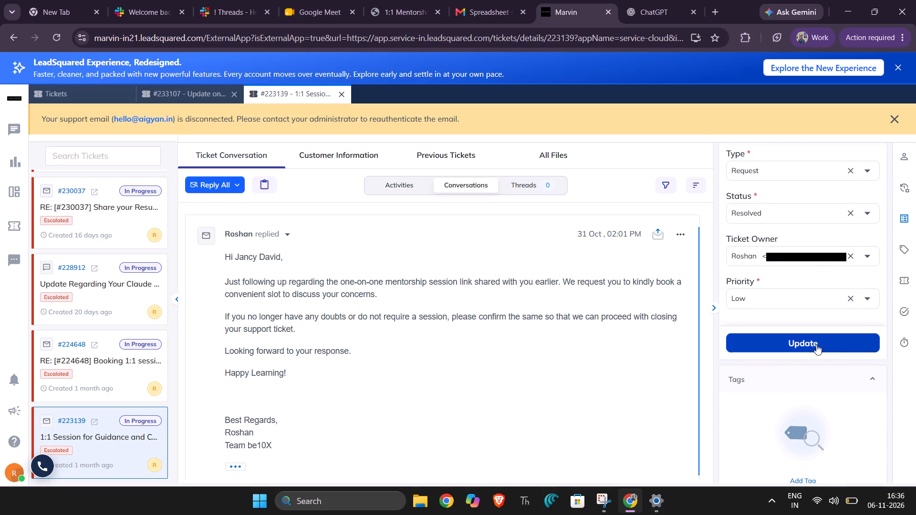
click(816, 344)
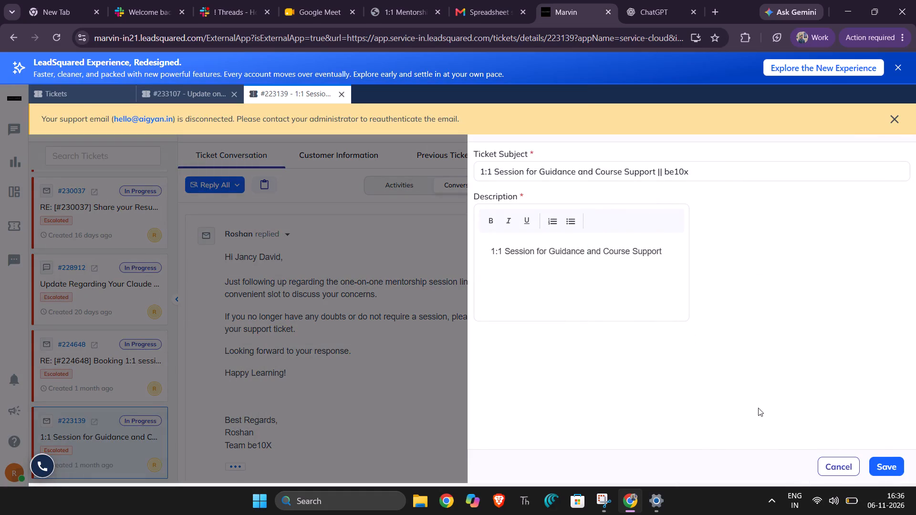
click(888, 465)
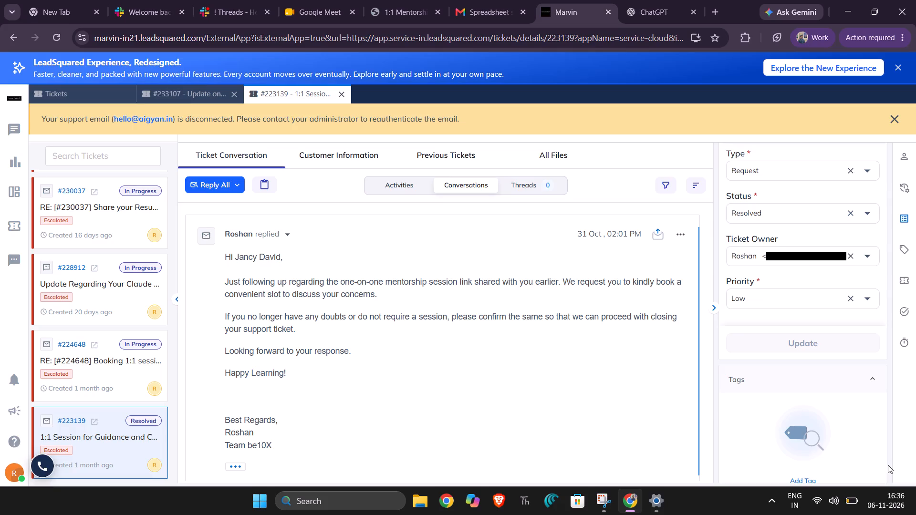
scroll(575, 358, down, 2)
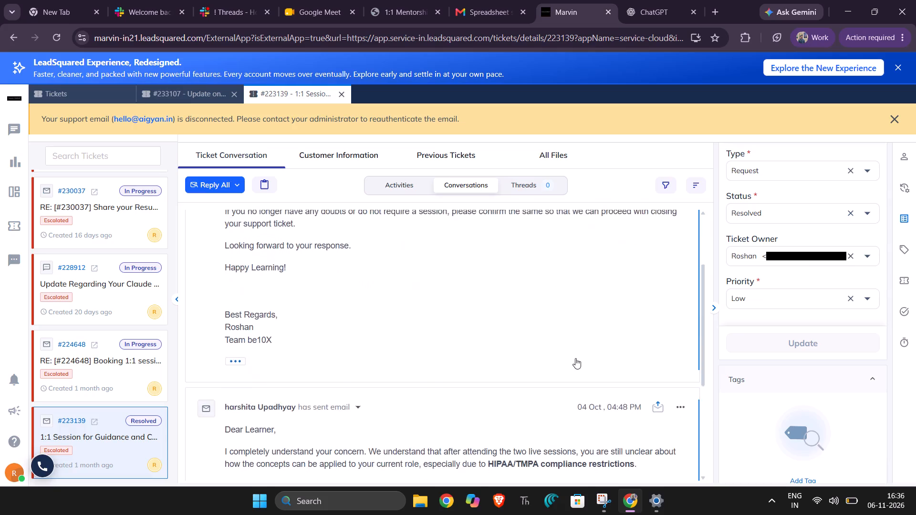
scroll(575, 358, down, 3)
scroll(828, 381, down, 1)
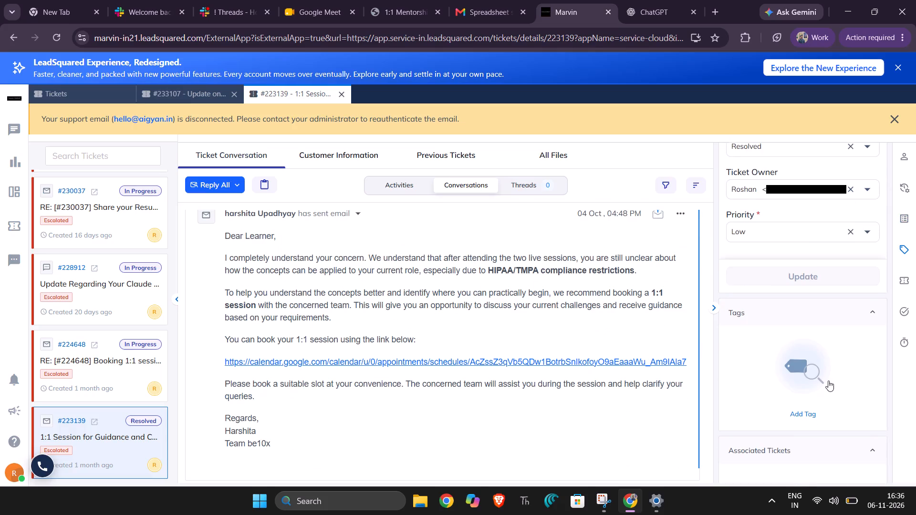
scroll(828, 381, down, 1)
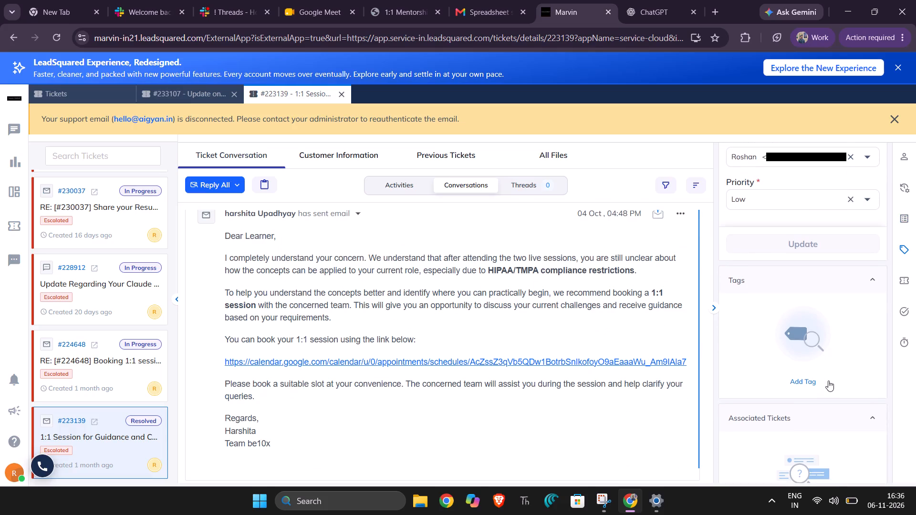
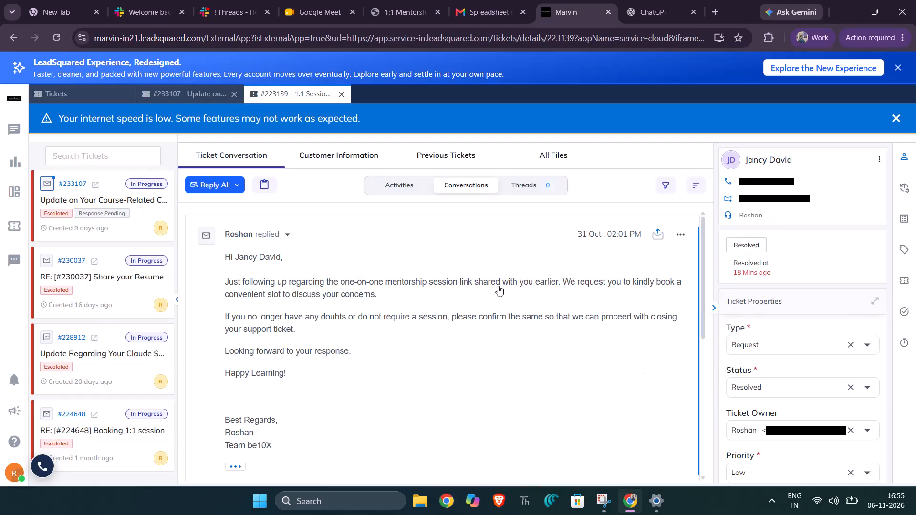
Close the open tickets #223139 and #233107 to get back to the unresolved tickets list.
scroll(498, 286, right, 7)
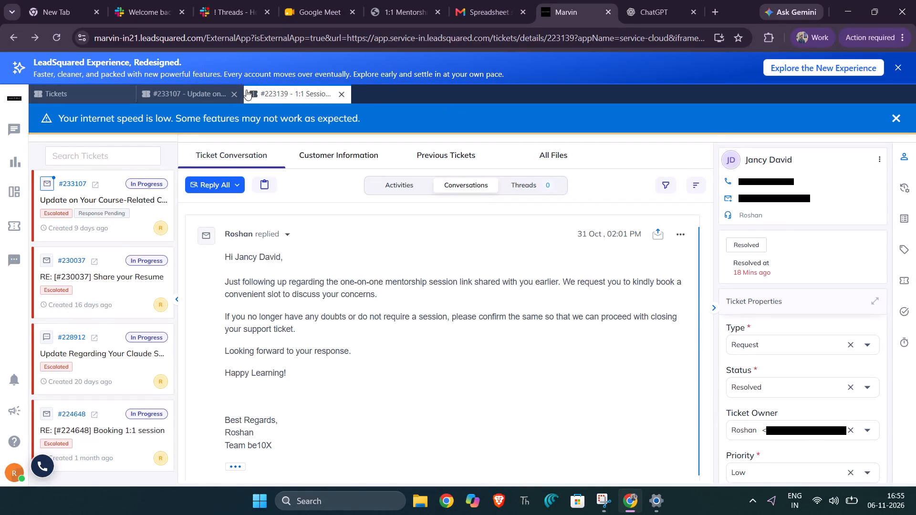
click(344, 96)
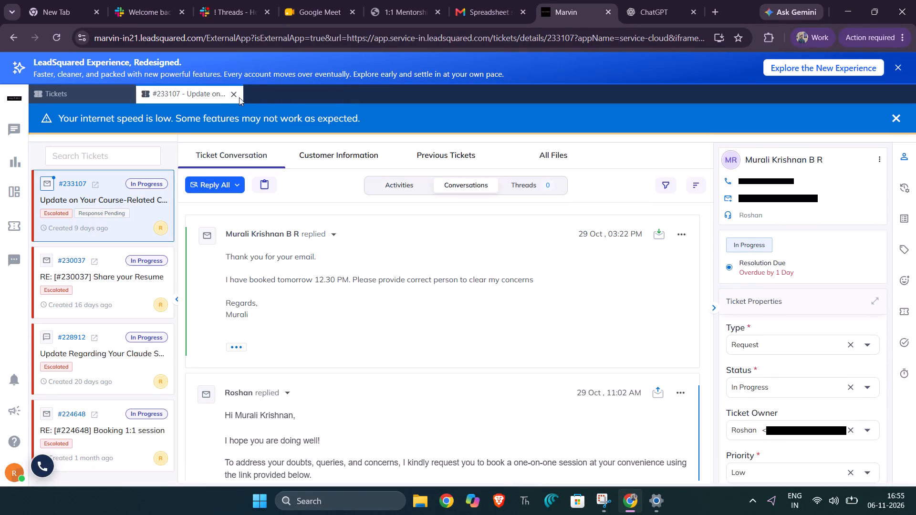
click(237, 97)
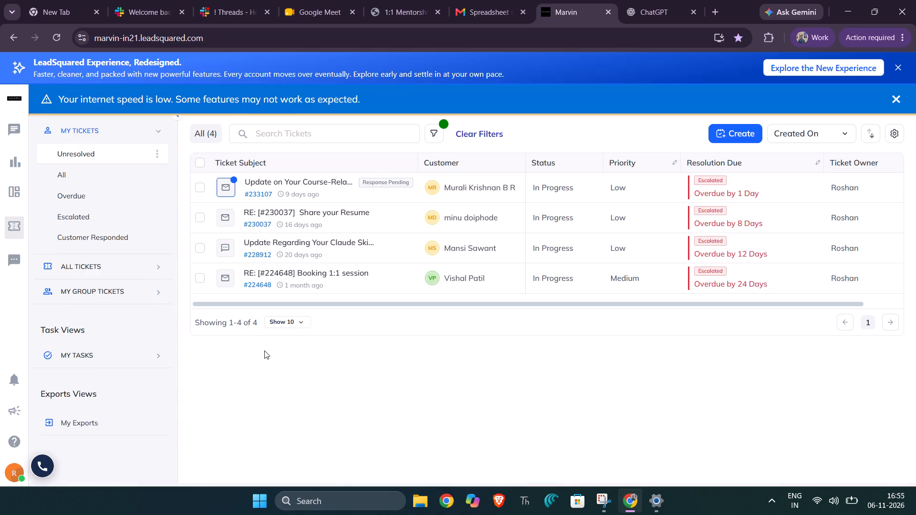
click(379, 277)
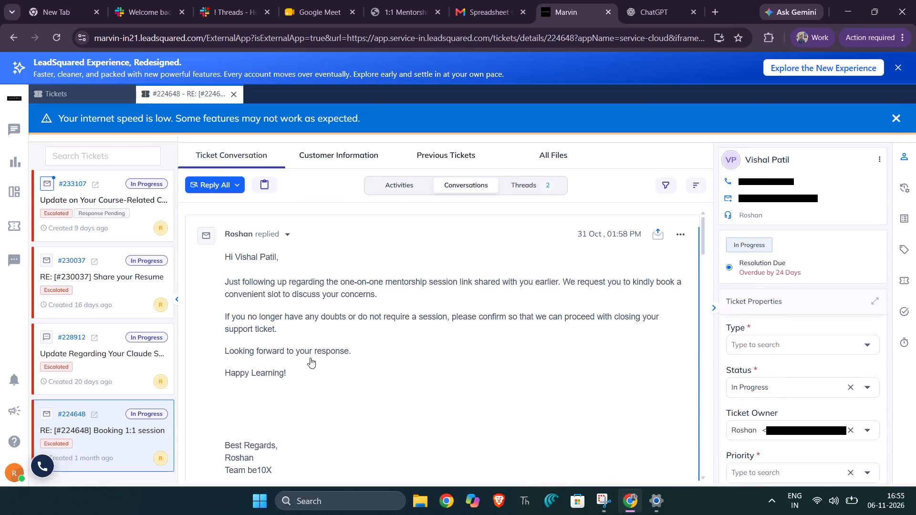
scroll(310, 358, right, 2)
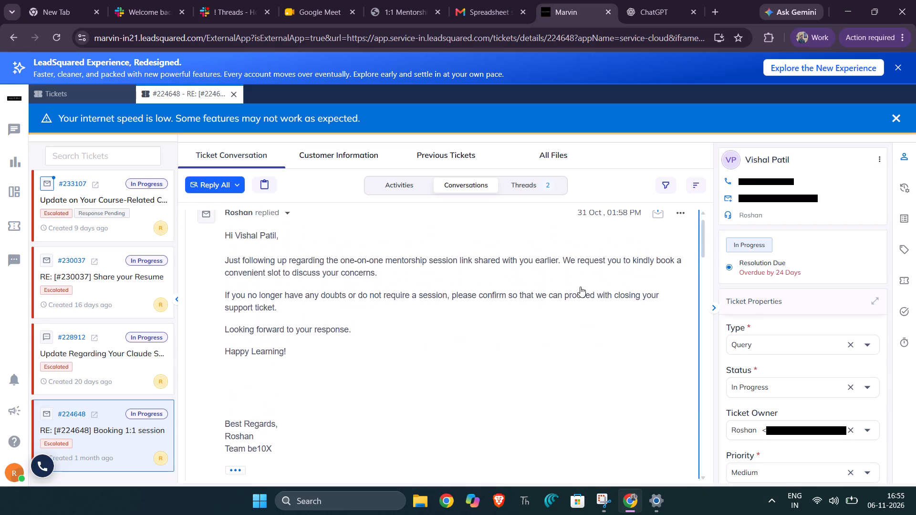
click(774, 180)
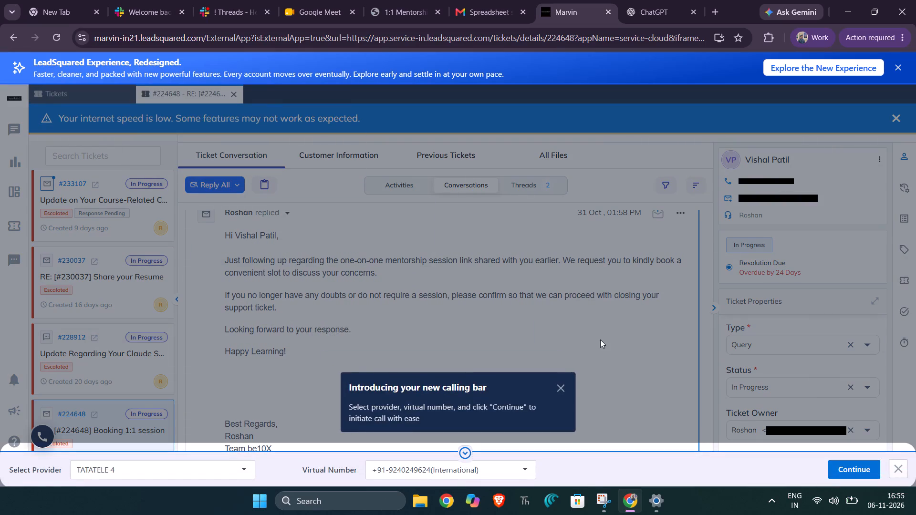
click(561, 389)
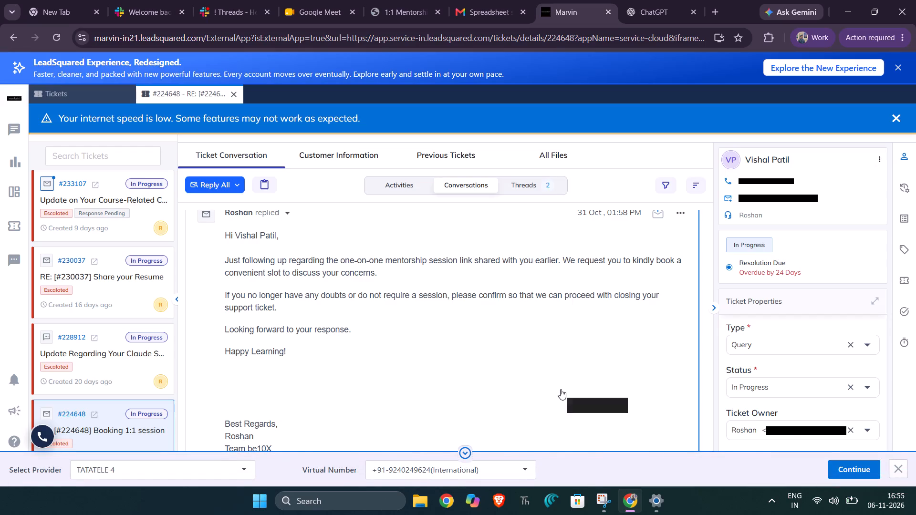
drag(795, 180, 778, 185)
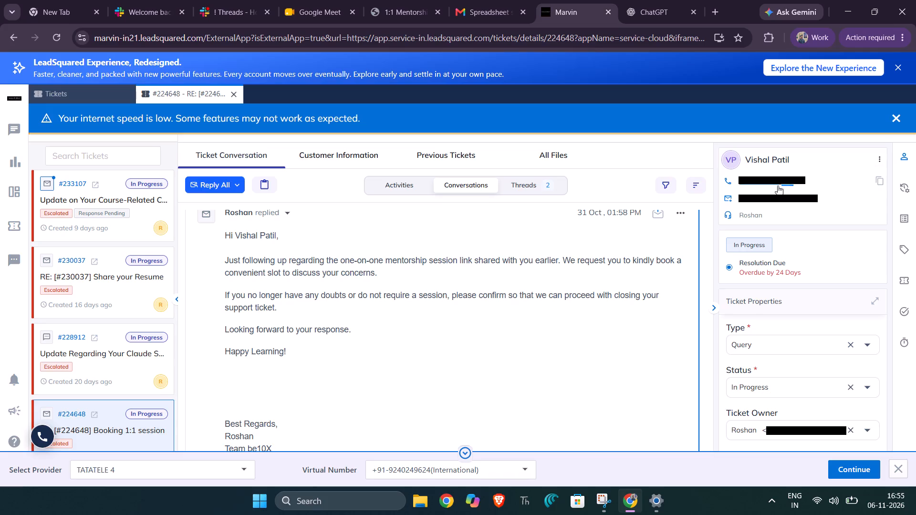
drag(778, 185, 743, 184)
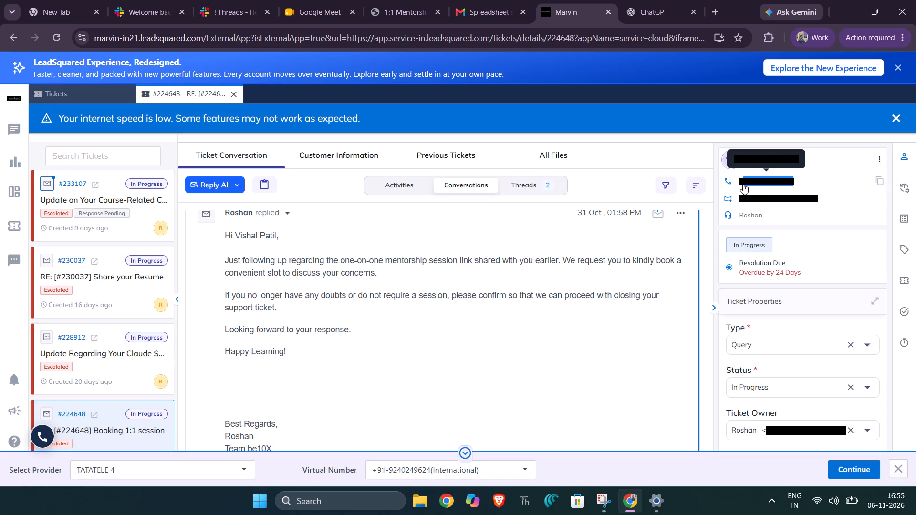
drag(743, 184, 754, 183)
key(ctrl+c)
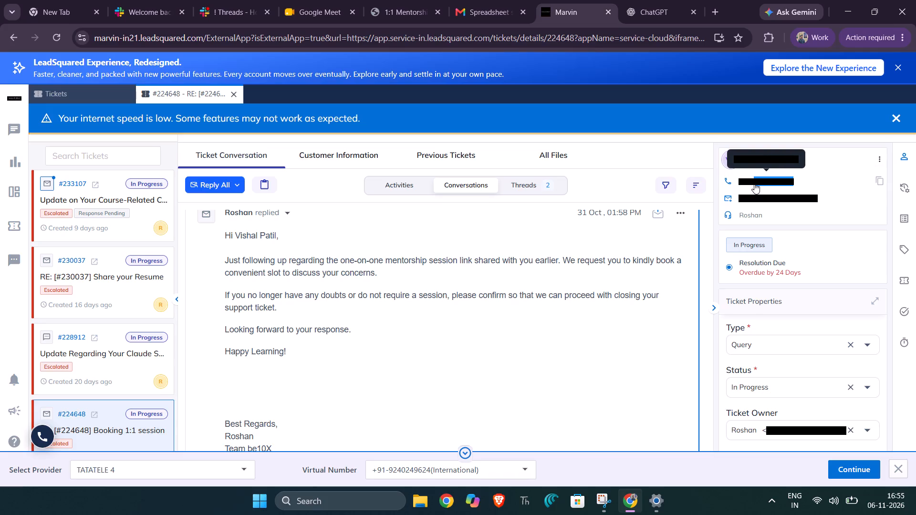
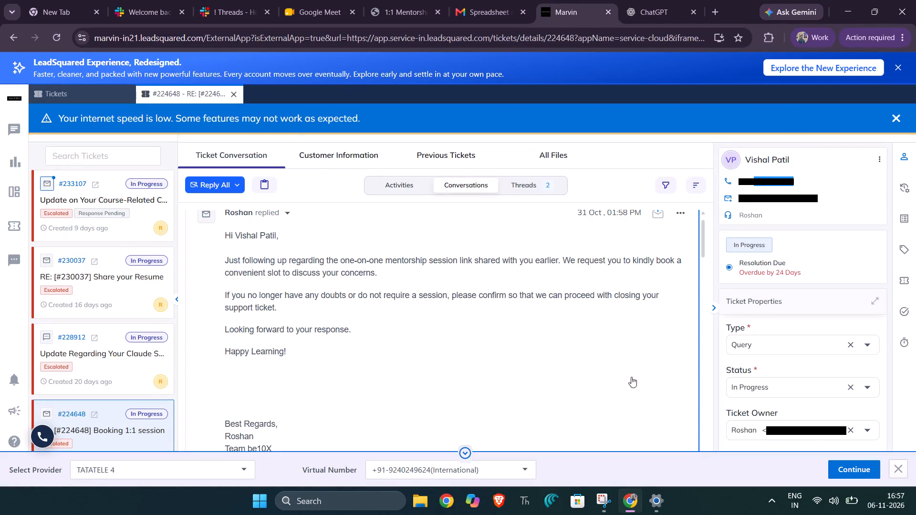
click(767, 35)
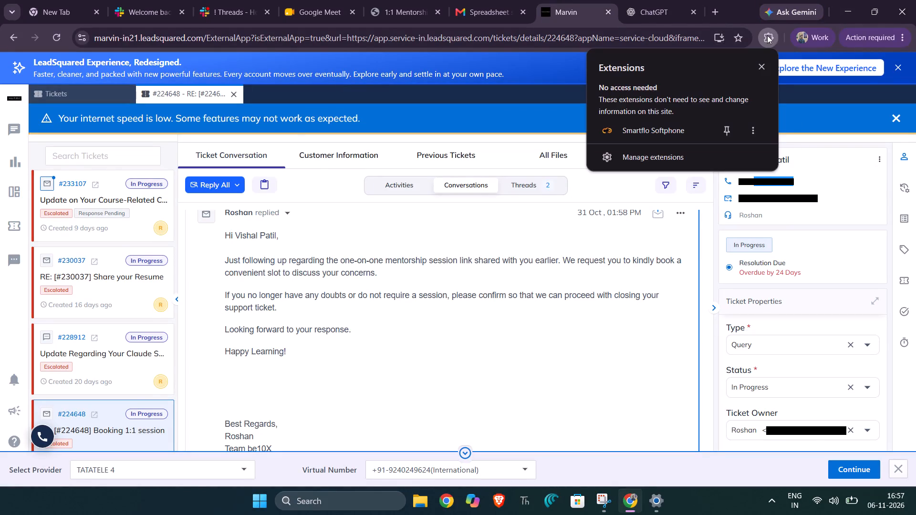
click(656, 134)
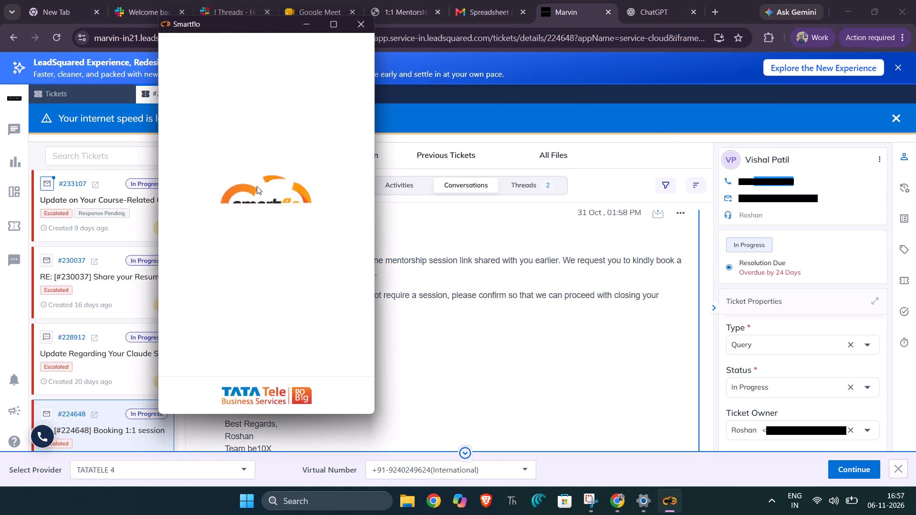
drag(244, 20, 446, 115)
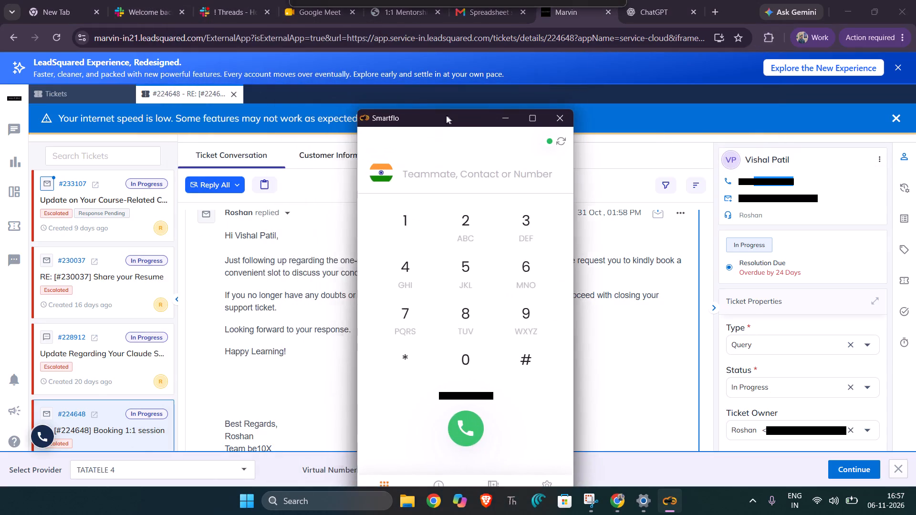
drag(446, 115, 439, 113)
click(440, 173)
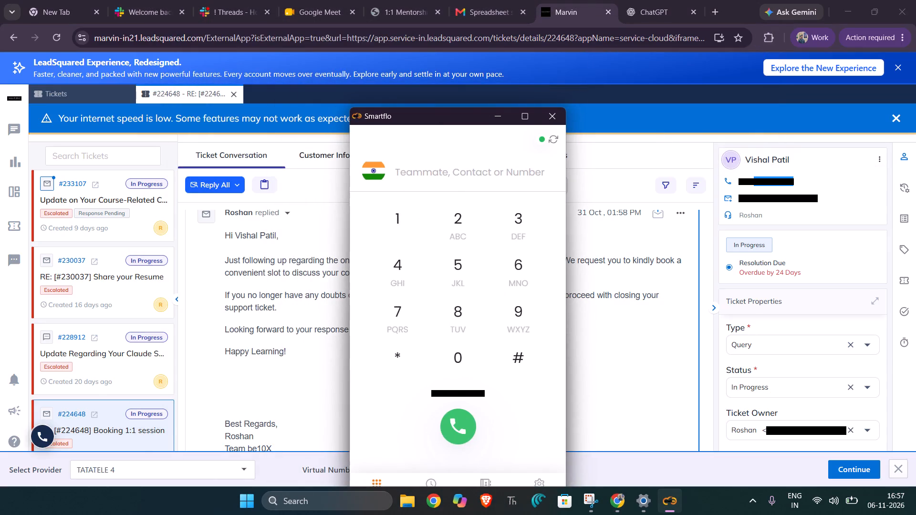
key(ctrl+v)
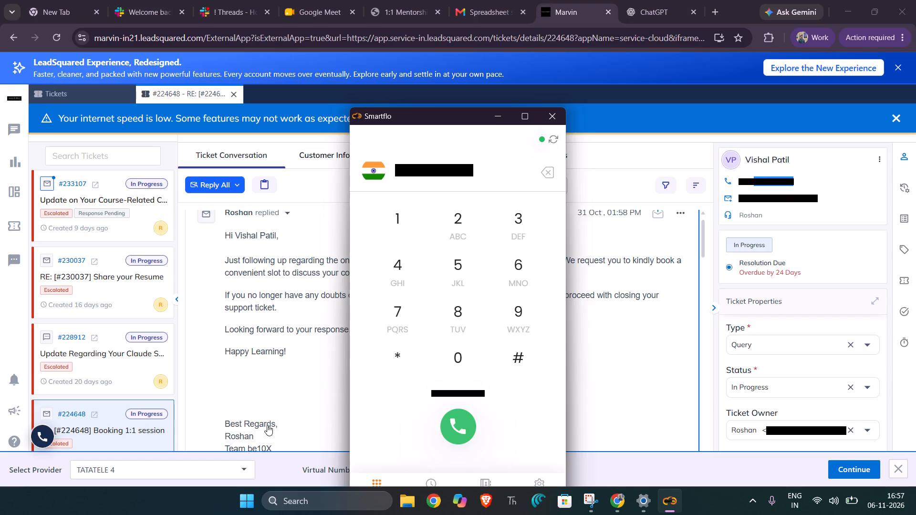
click(463, 432)
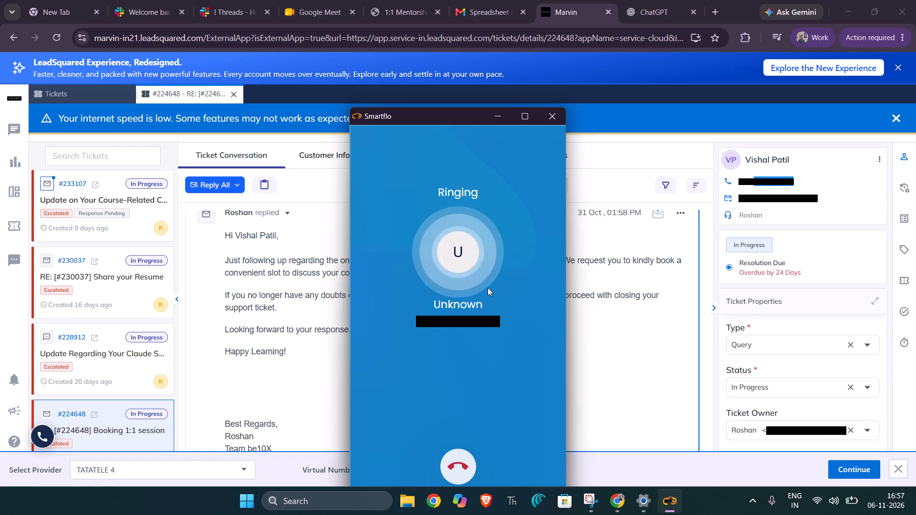
drag(443, 117, 526, 92)
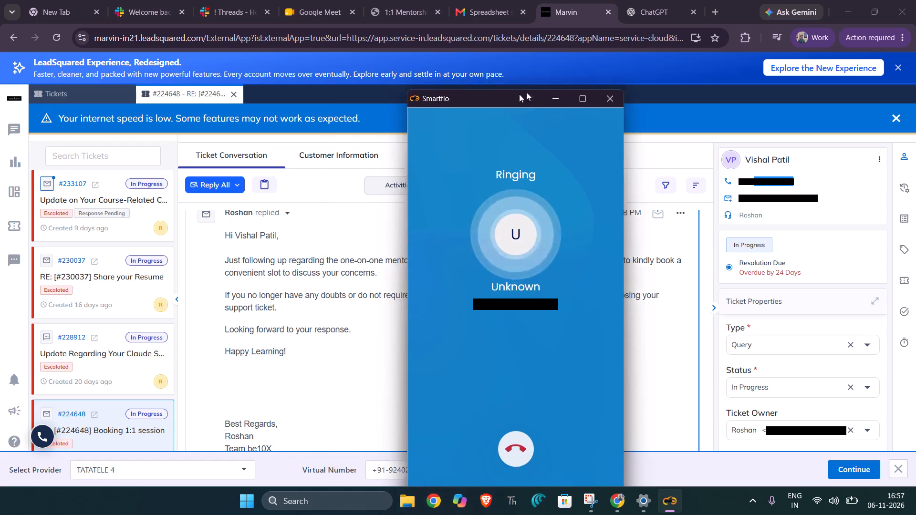
drag(526, 92, 789, 92)
scroll(452, 311, down, 3)
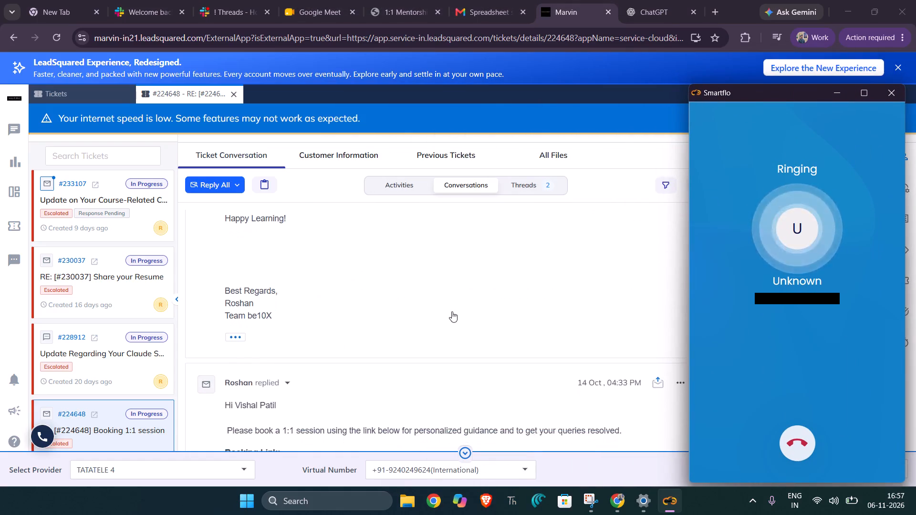
scroll(452, 311, down, 3)
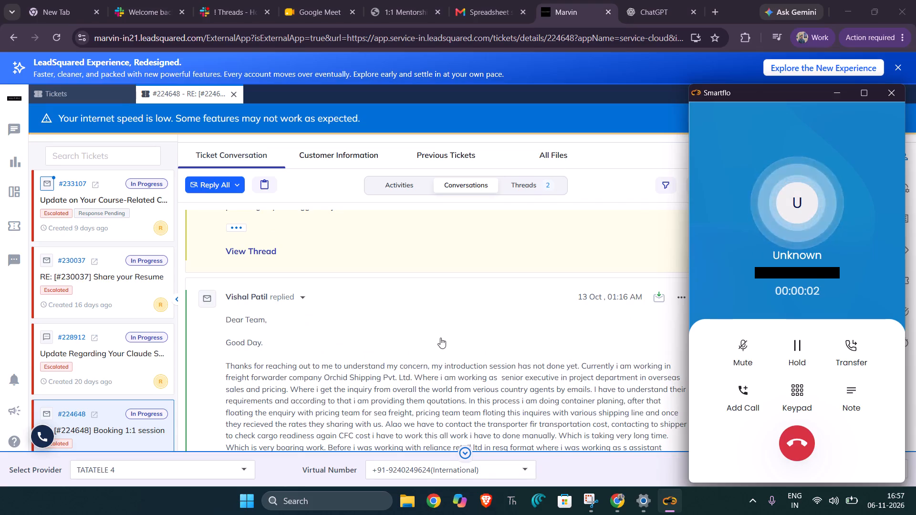
scroll(440, 338, down, 2)
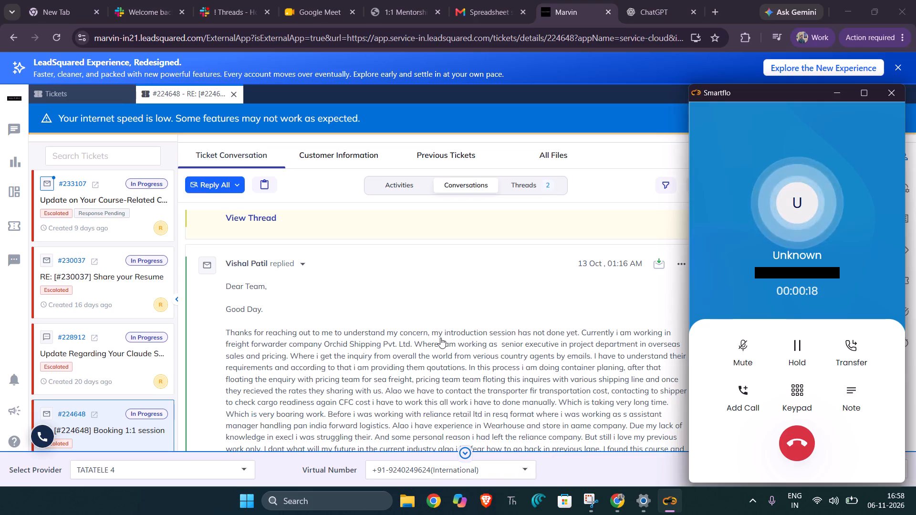
scroll(382, 295, up, 3)
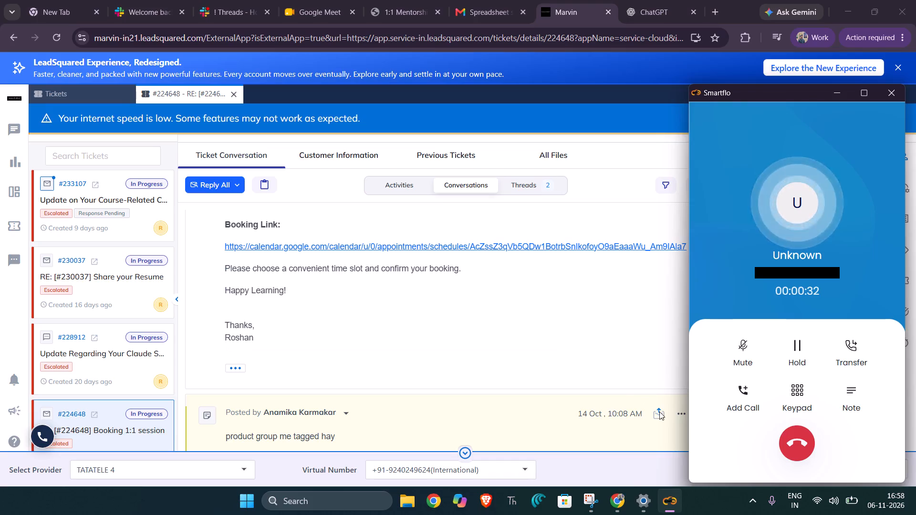
click(801, 447)
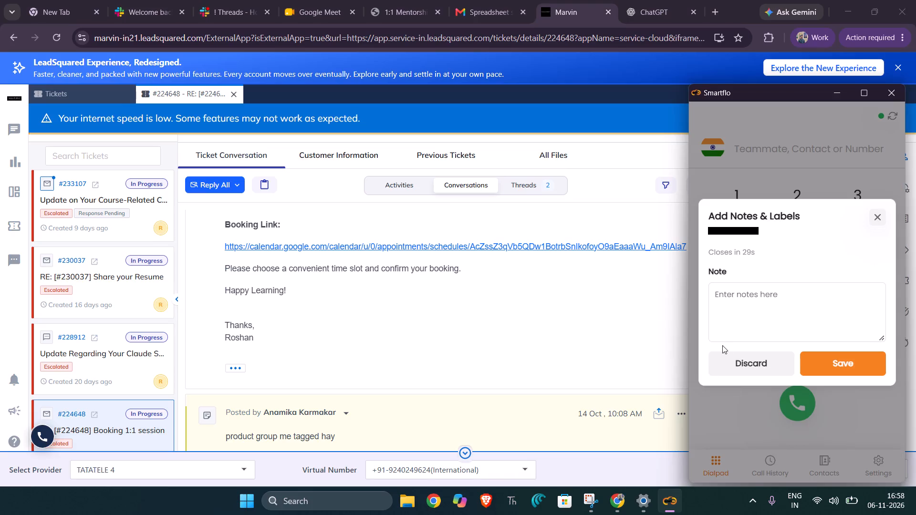
click(738, 363)
Finish checking the conversation, then close the softphone and ticket #224648 to return to the unresolved tickets list.
scroll(463, 323, down, 1)
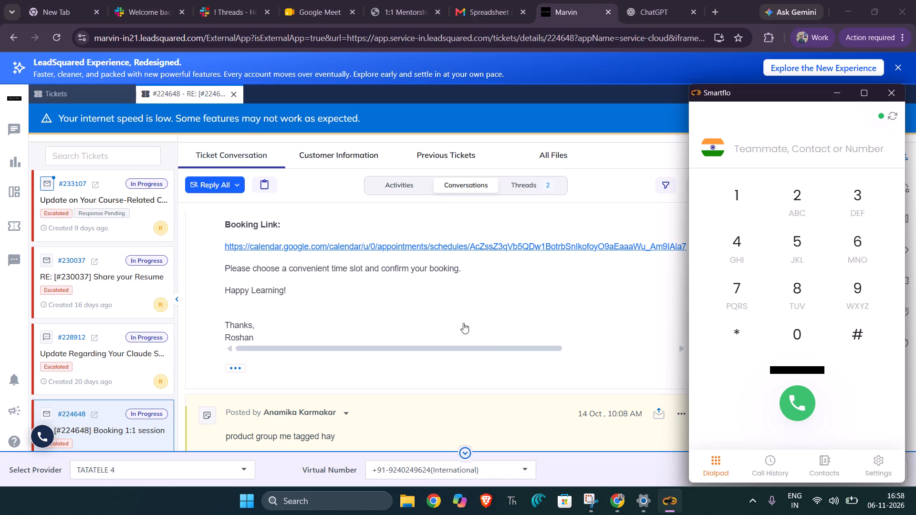
scroll(463, 323, down, 4)
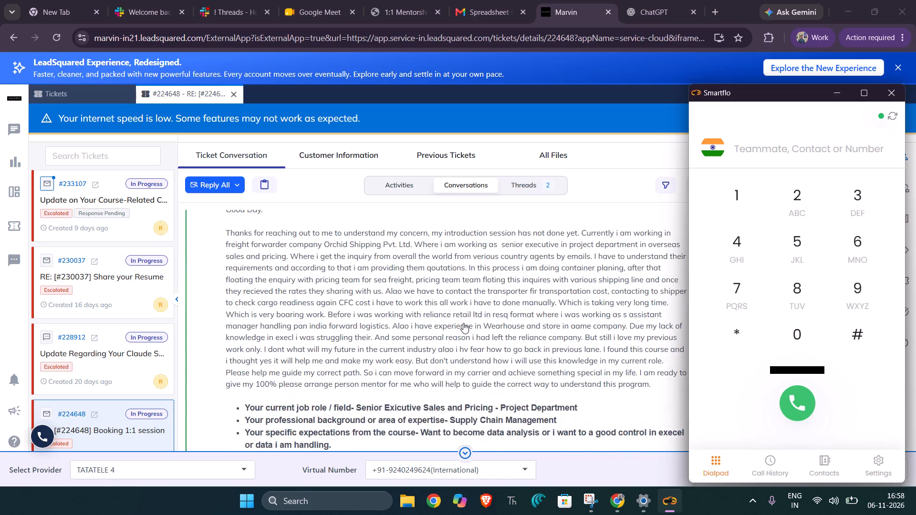
scroll(463, 323, down, 3)
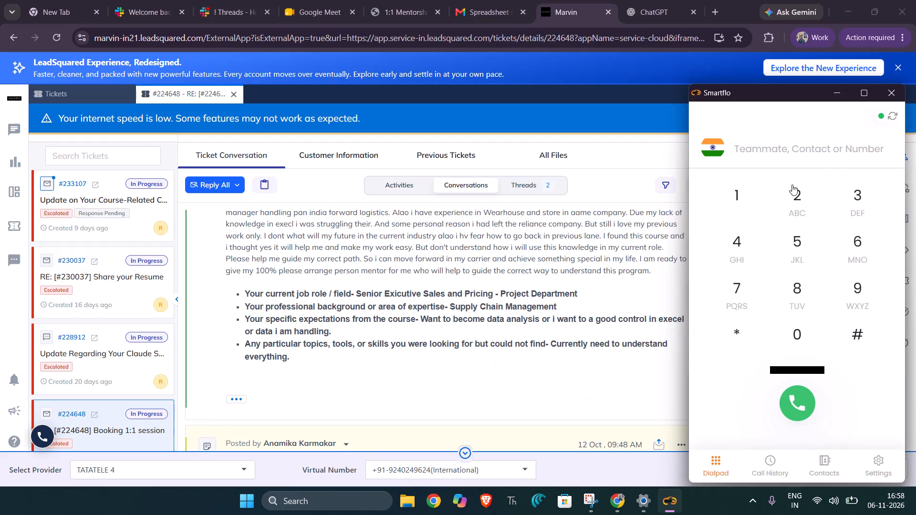
click(895, 92)
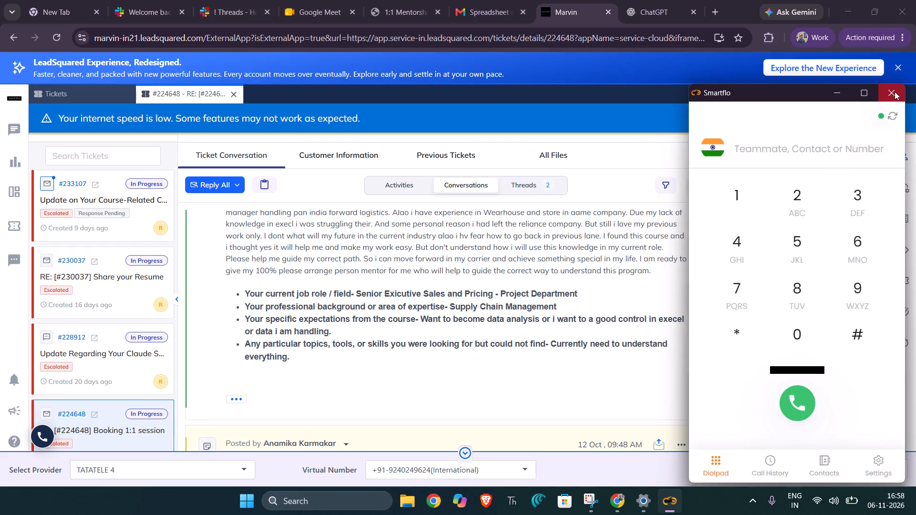
scroll(517, 286, up, 7)
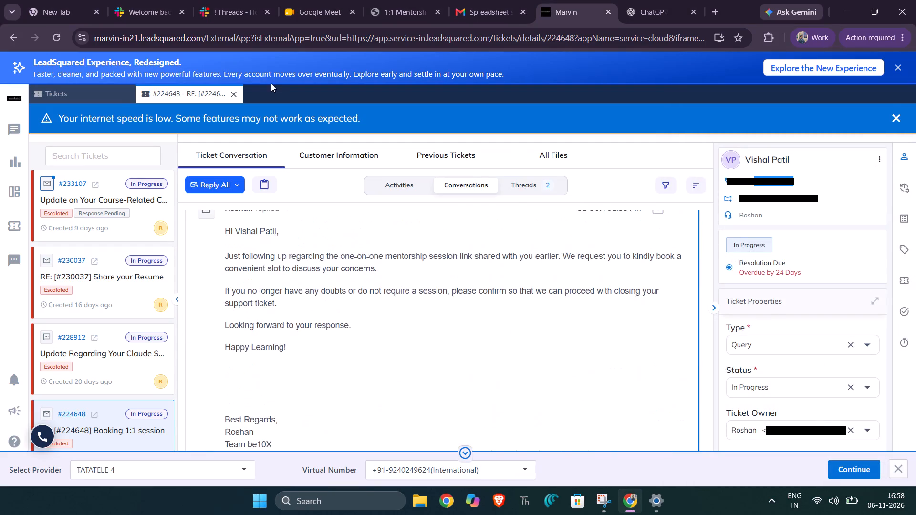
click(233, 93)
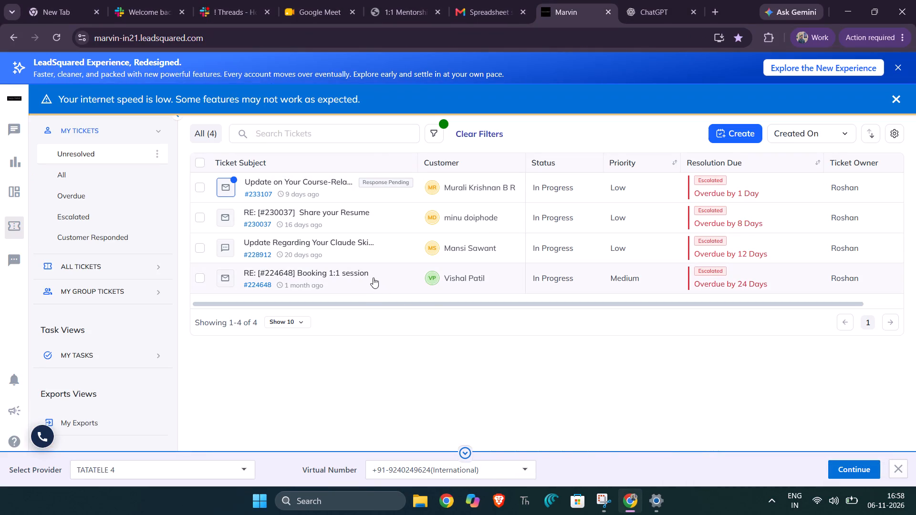
click(354, 249)
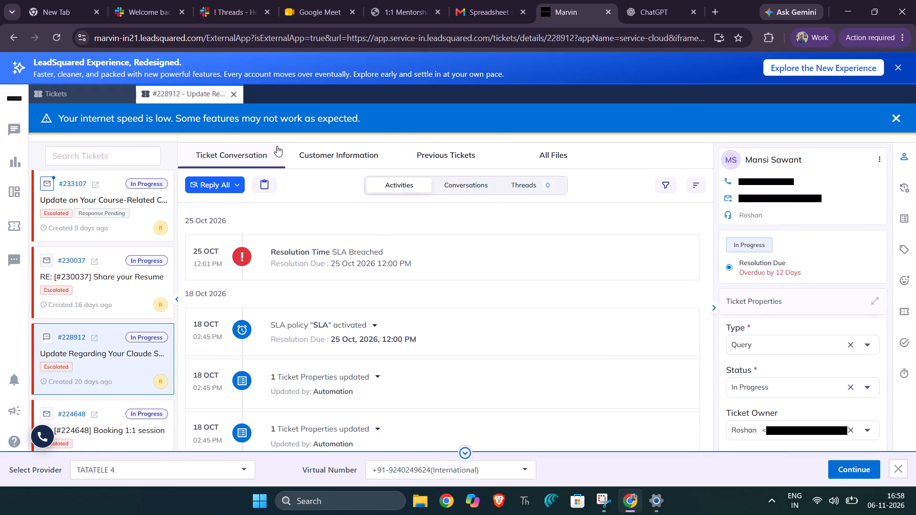
click(466, 185)
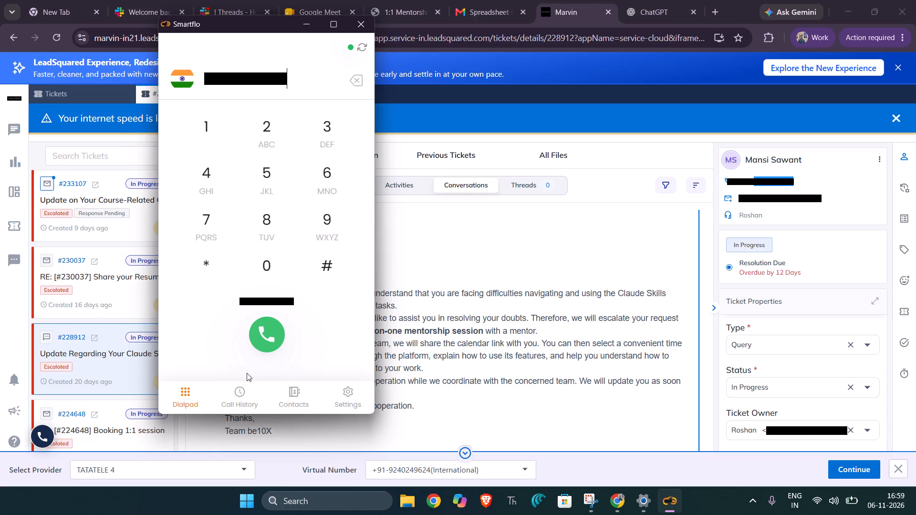
click(264, 340)
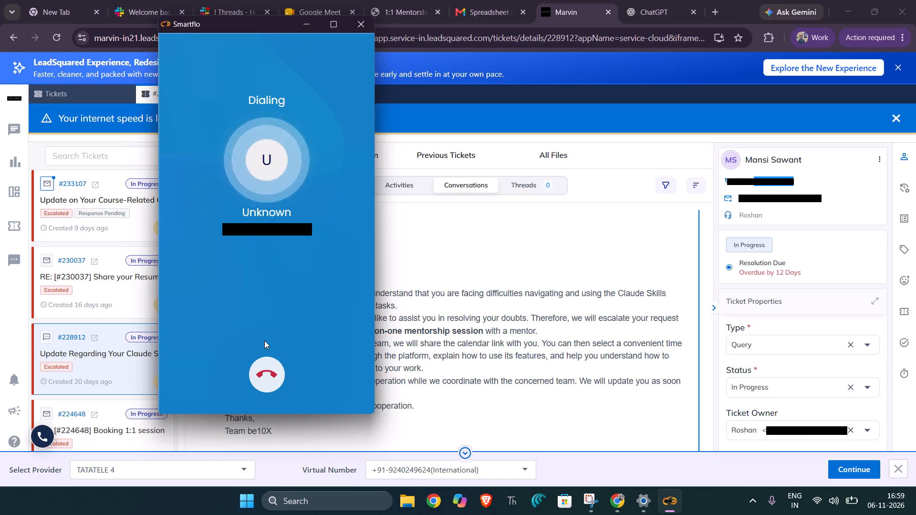
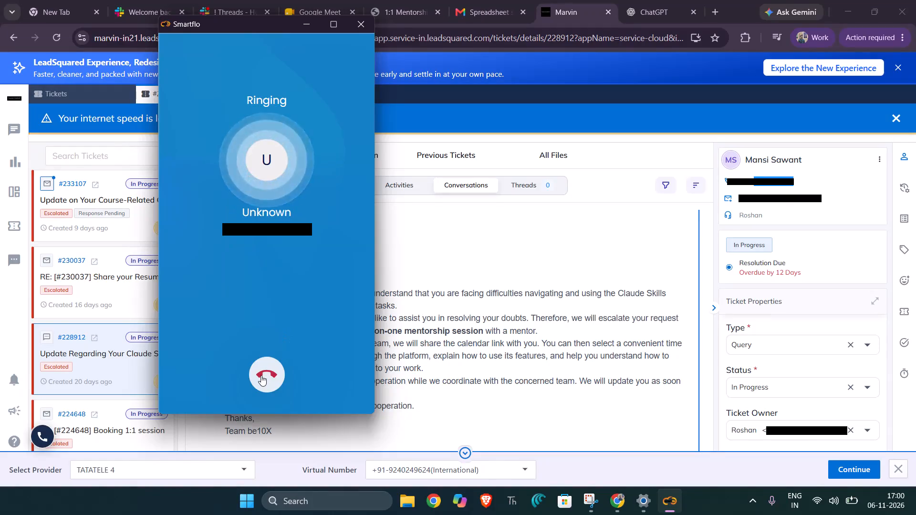
click(260, 376)
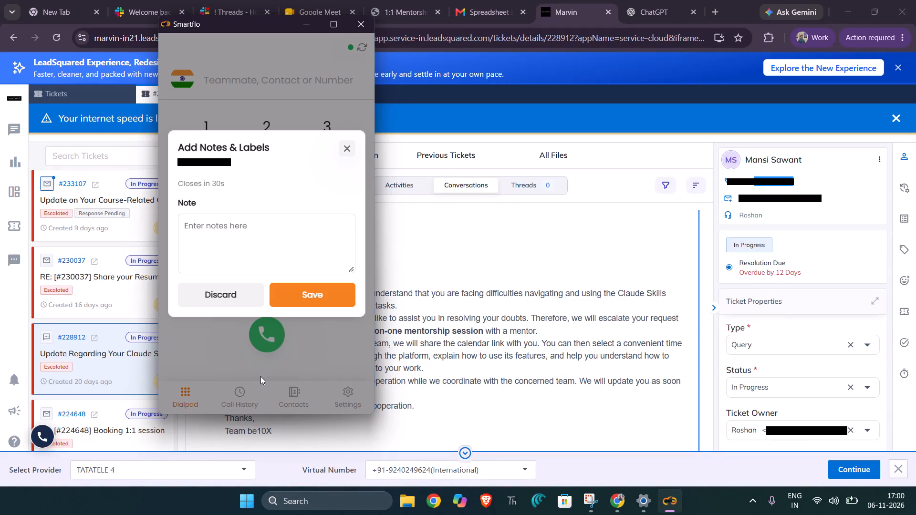
click(237, 292)
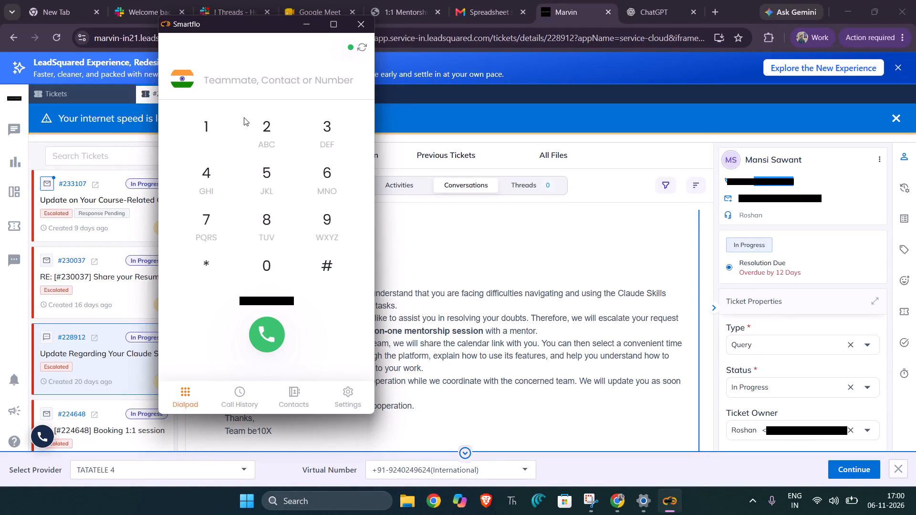
click(361, 27)
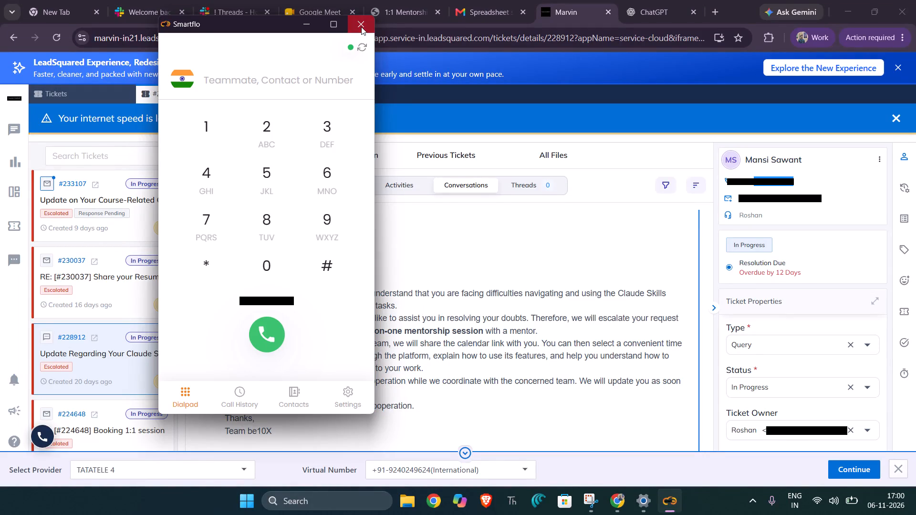
scroll(408, 273, up, 4)
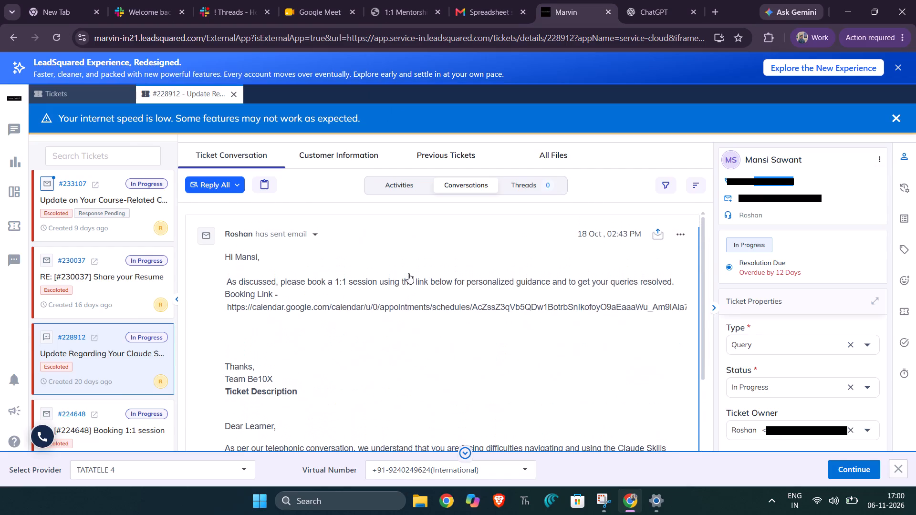
scroll(408, 273, up, 3)
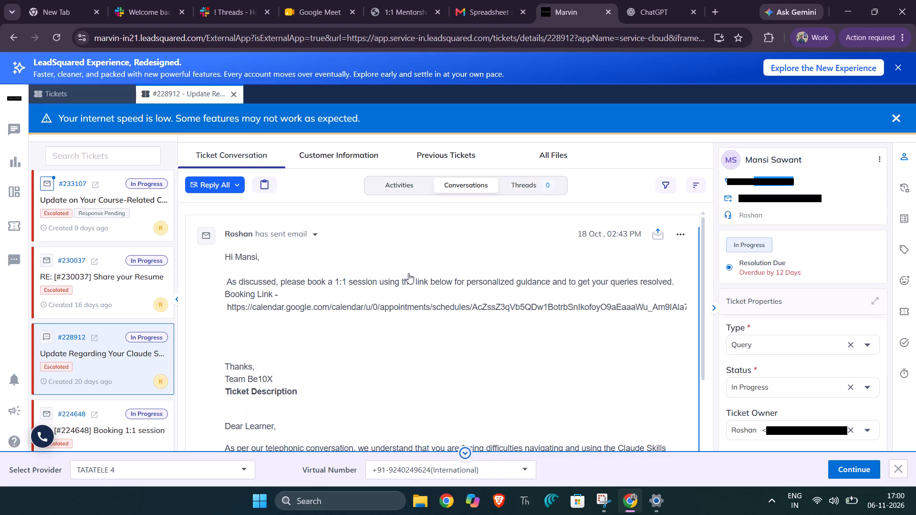
scroll(408, 273, up, 3)
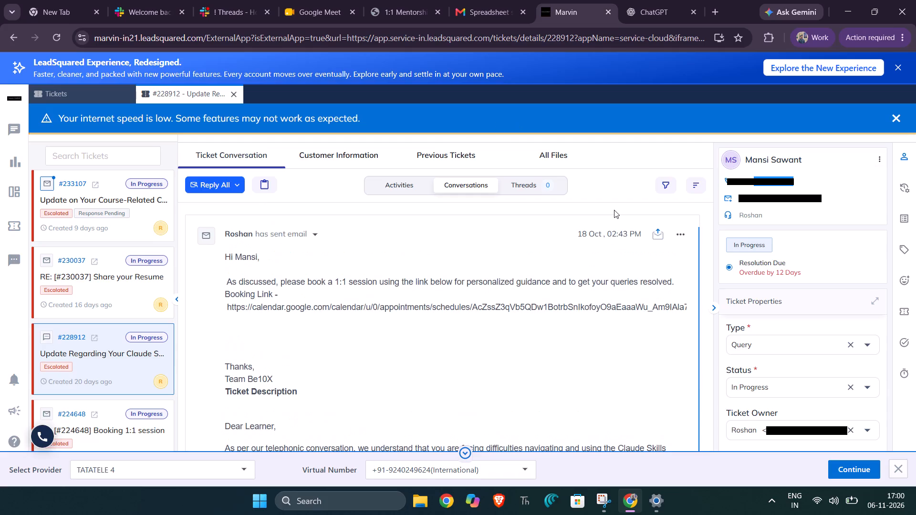
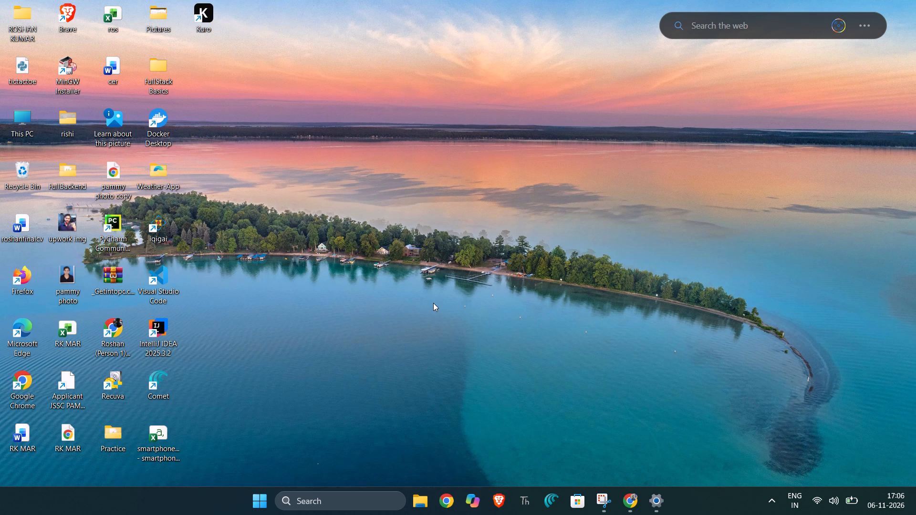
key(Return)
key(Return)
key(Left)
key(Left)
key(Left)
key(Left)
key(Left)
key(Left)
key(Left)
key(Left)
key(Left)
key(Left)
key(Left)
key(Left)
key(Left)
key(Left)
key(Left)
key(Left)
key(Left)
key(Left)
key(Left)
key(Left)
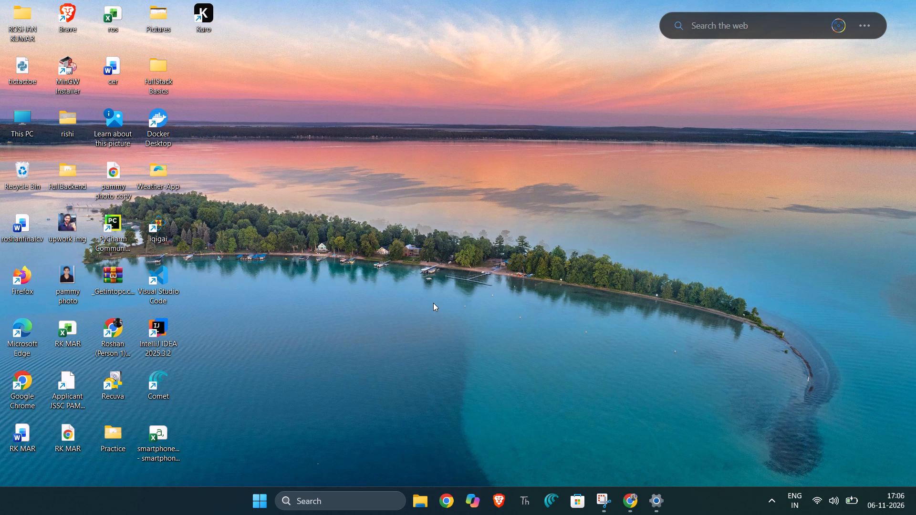